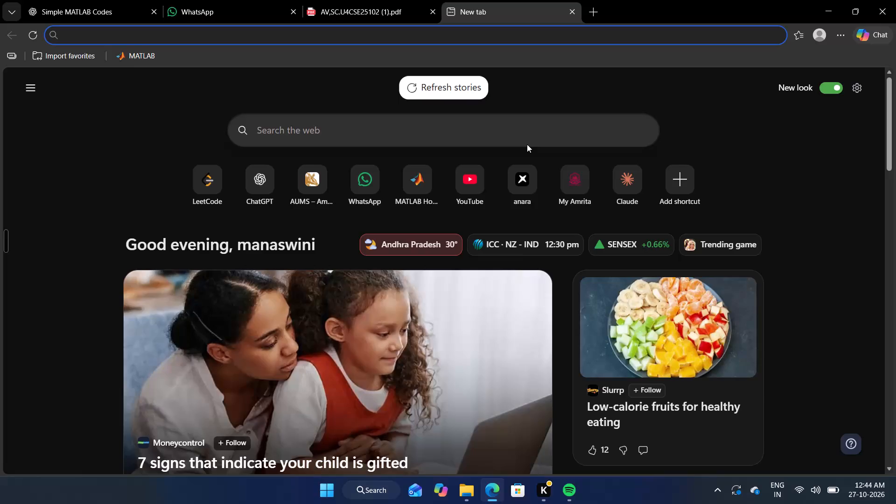
Search the web for GitHub and open the official github.com home page from the results.
left_click(514, 134)
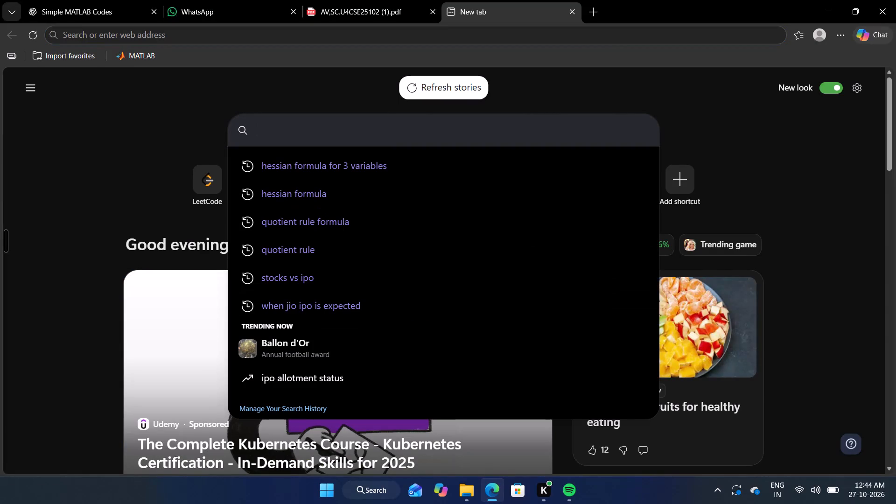
key("g")
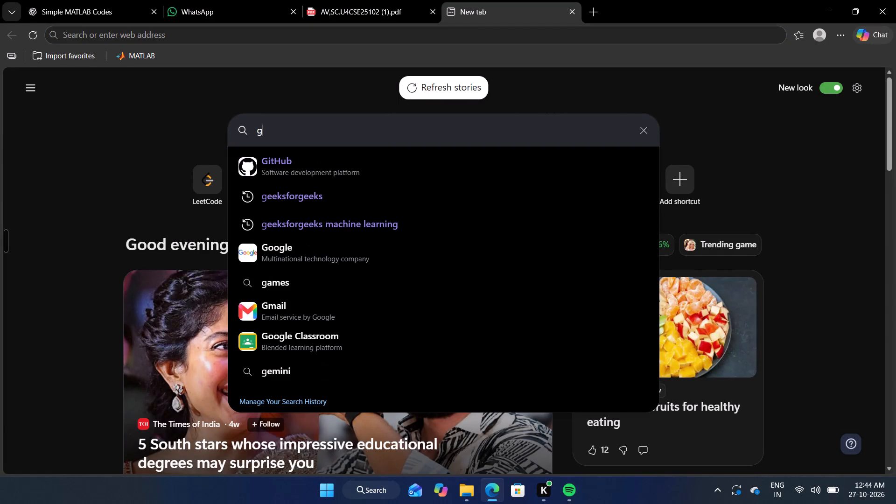
left_click(400, 173)
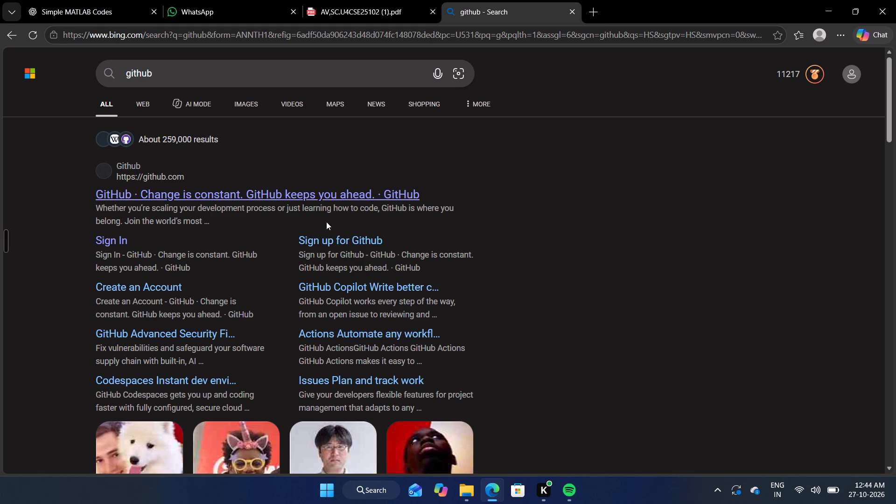
left_click(329, 195)
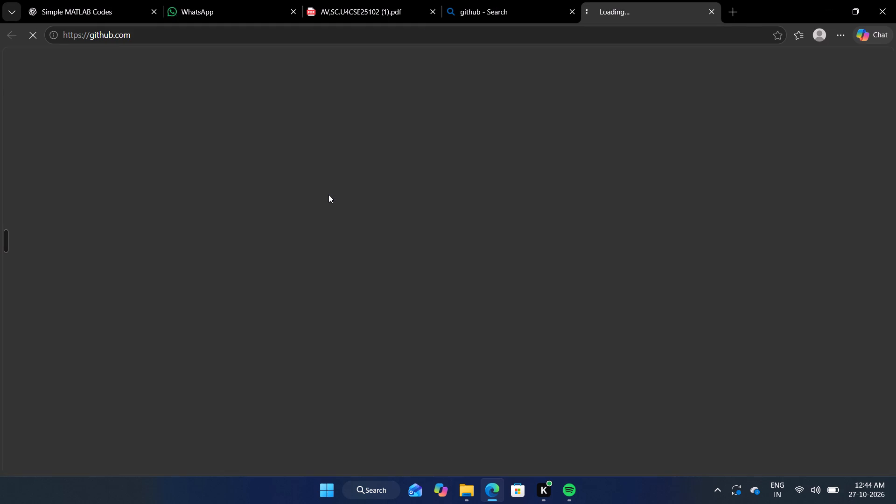
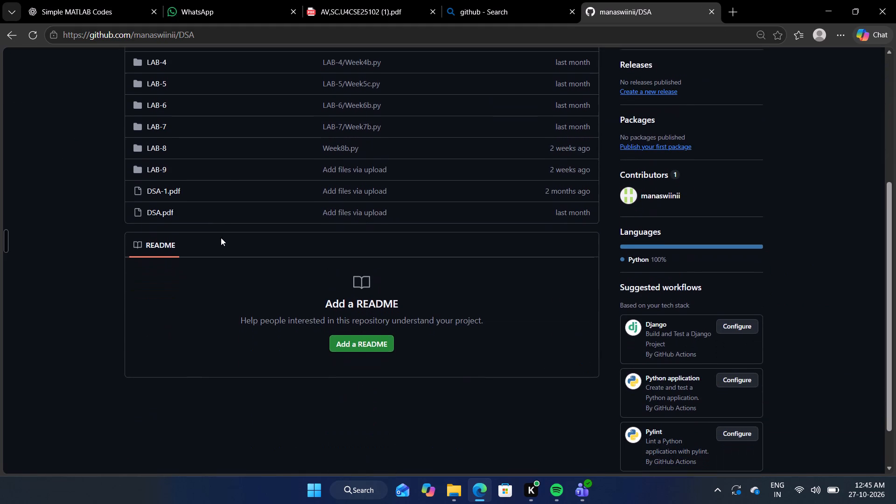
Open the DSA.pdf file from the DSA repository's file list.
scroll(221, 238, "up", 1)
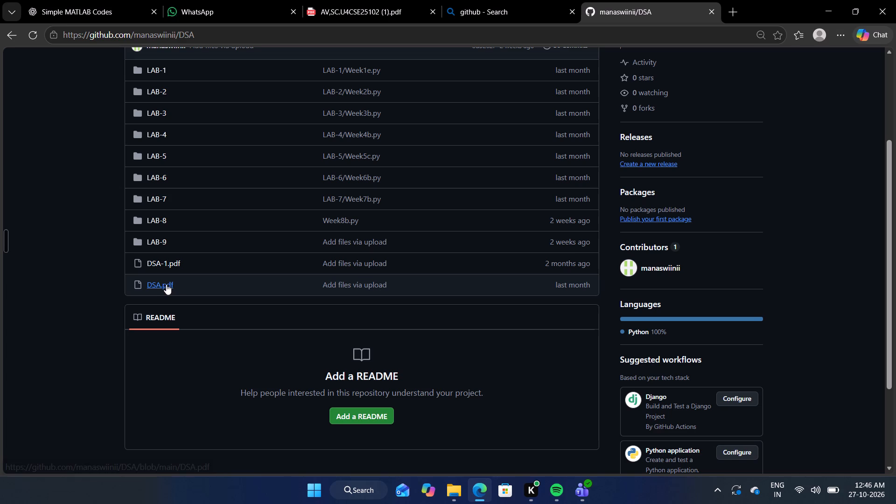
left_click(166, 284)
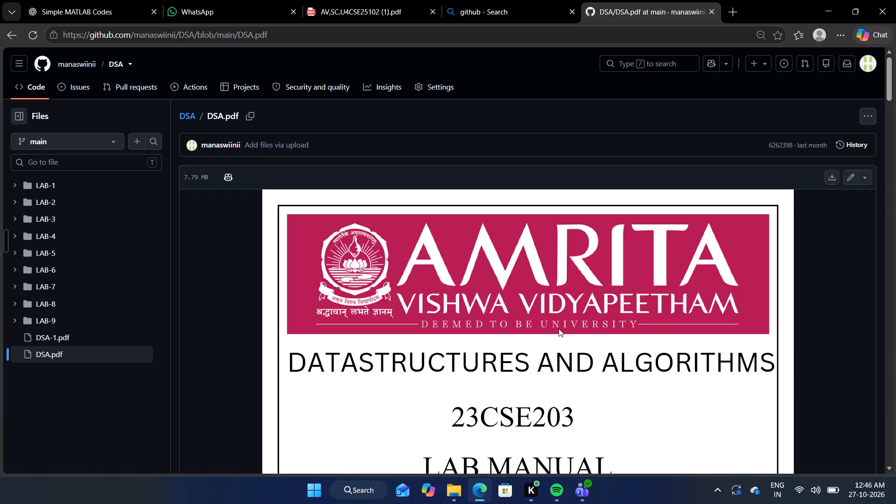
Download DSA.pdf from the repository and save it as DSA in New folder on the DATA (D:) drive.
left_click(830, 178)
scroll(715, 254, "down", 6)
scroll(715, 254, "up", 1)
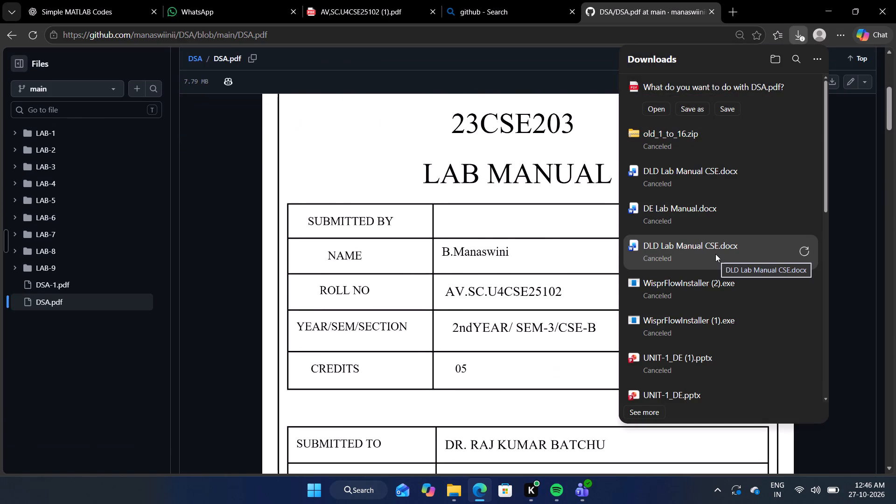
scroll(715, 254, "up", 1)
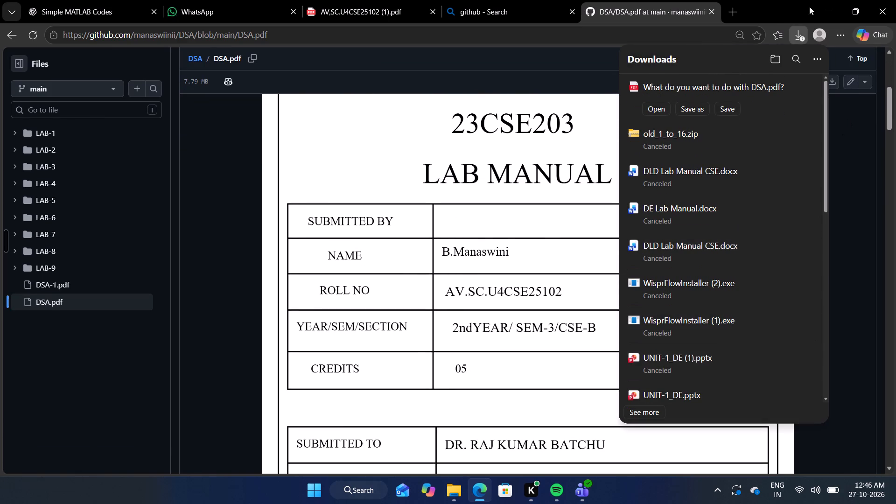
left_click(687, 113)
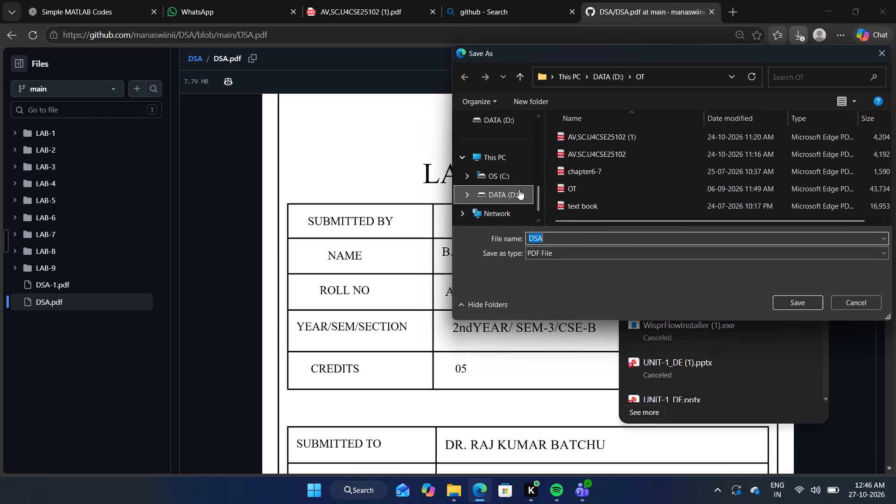
left_click(508, 195)
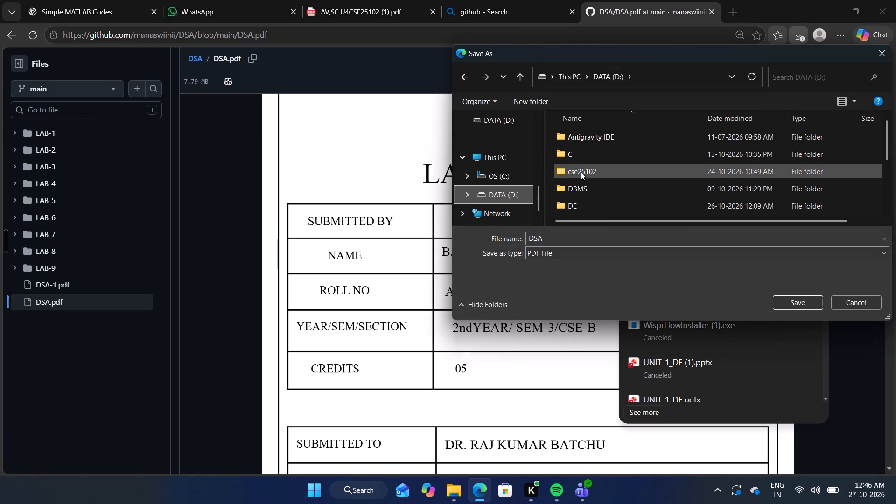
scroll(598, 161, "down", 1)
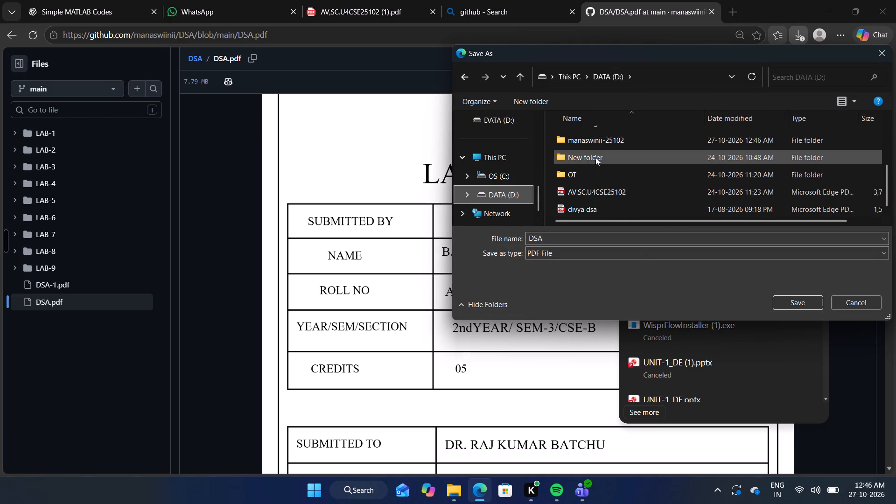
double_click(595, 159)
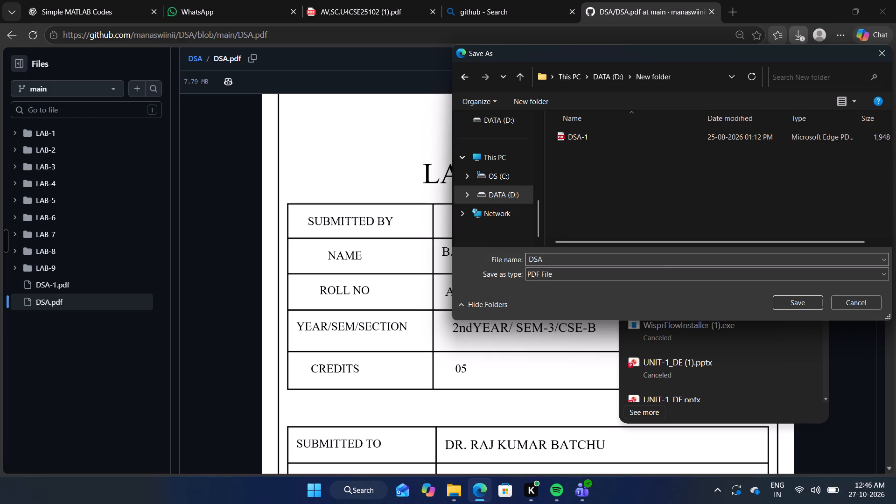
left_click(785, 299)
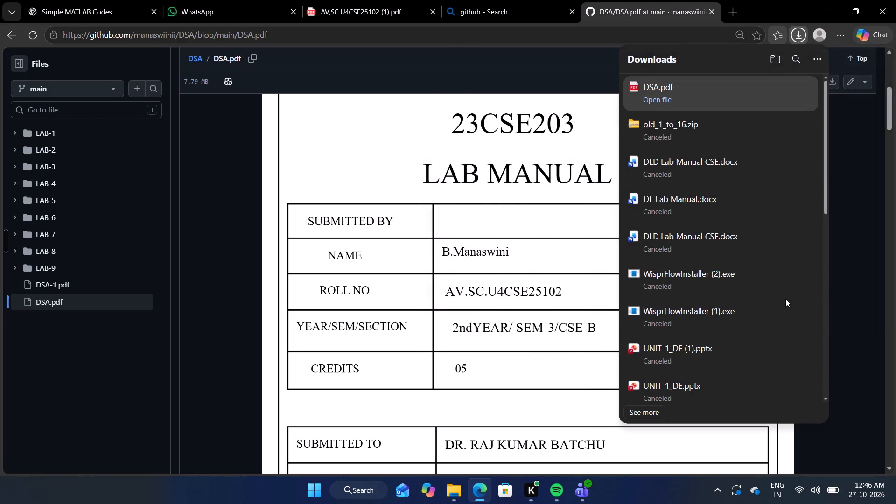
Open the downloaded DSA.pdf and look through its index pages and the first lab programs.
left_click(665, 105)
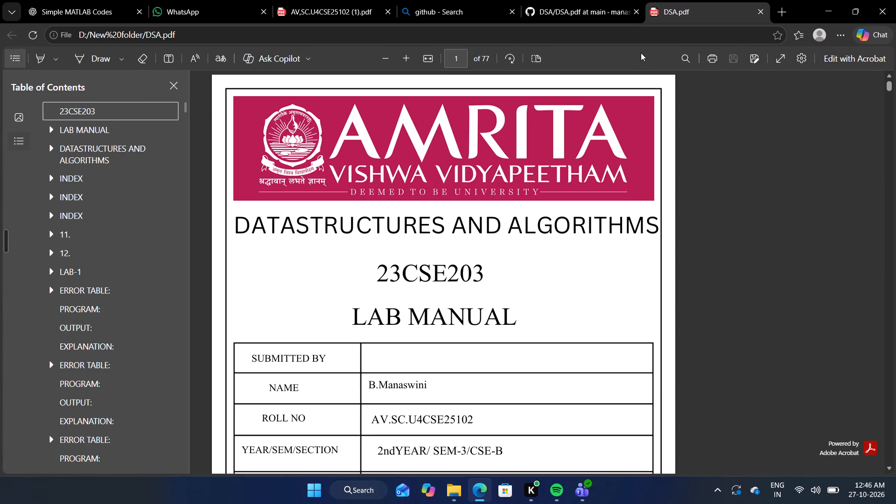
scroll(494, 172, "down", 8)
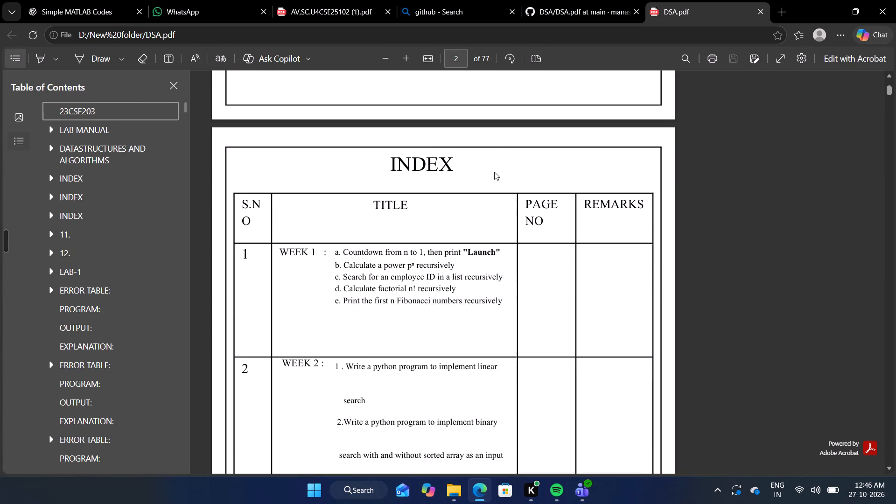
scroll(494, 172, "down", 7)
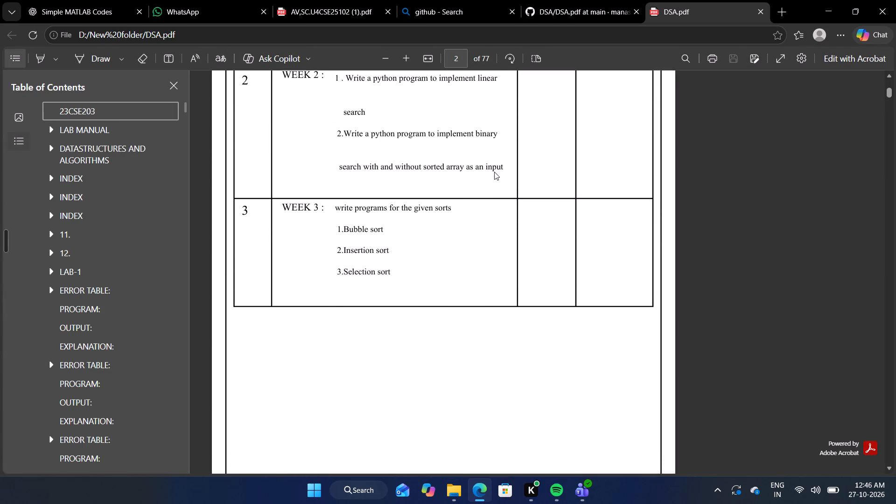
scroll(494, 172, "down", 7)
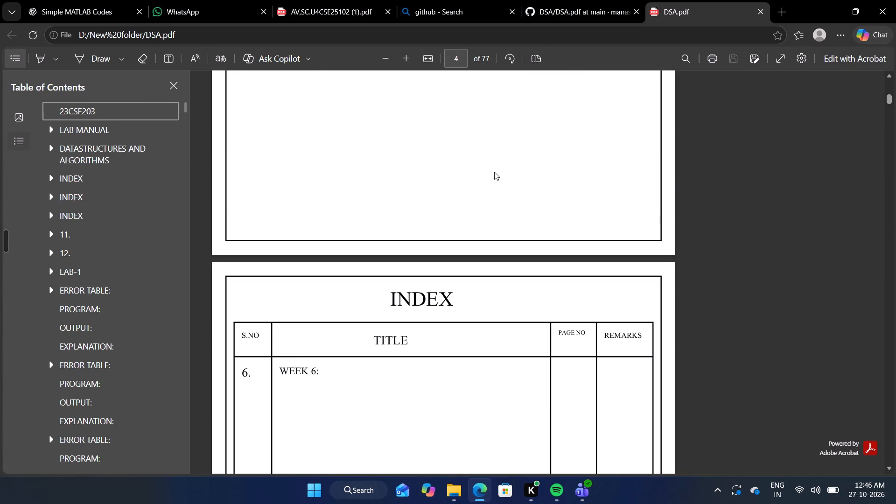
scroll(494, 172, "down", 1)
scroll(494, 172, "up", 7)
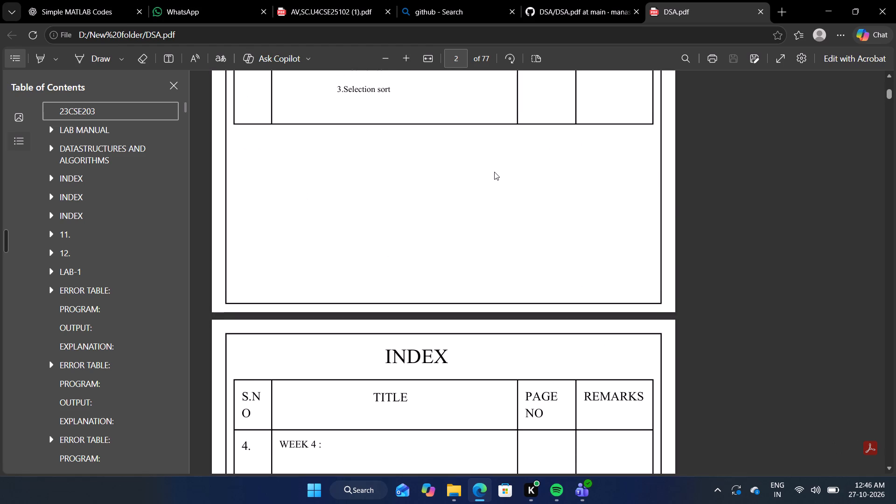
scroll(494, 172, "up", 1)
scroll(494, 172, "down", 13)
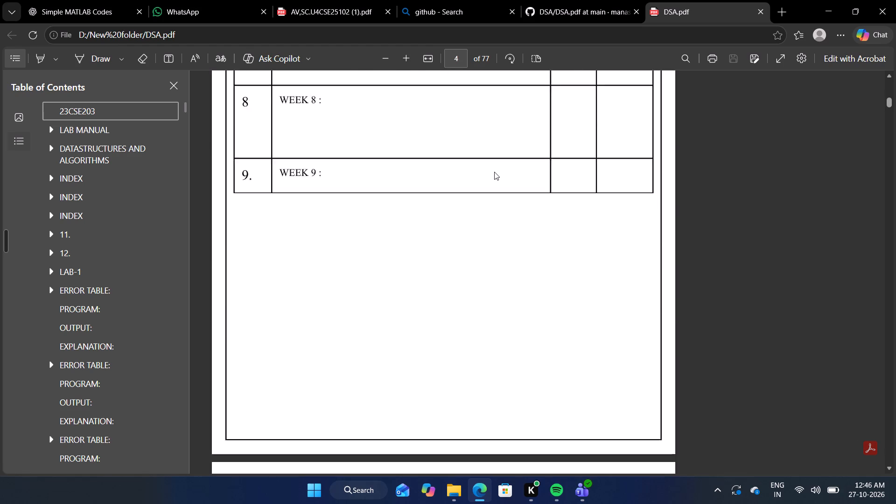
scroll(494, 172, "down", 14)
scroll(494, 172, "down", 12)
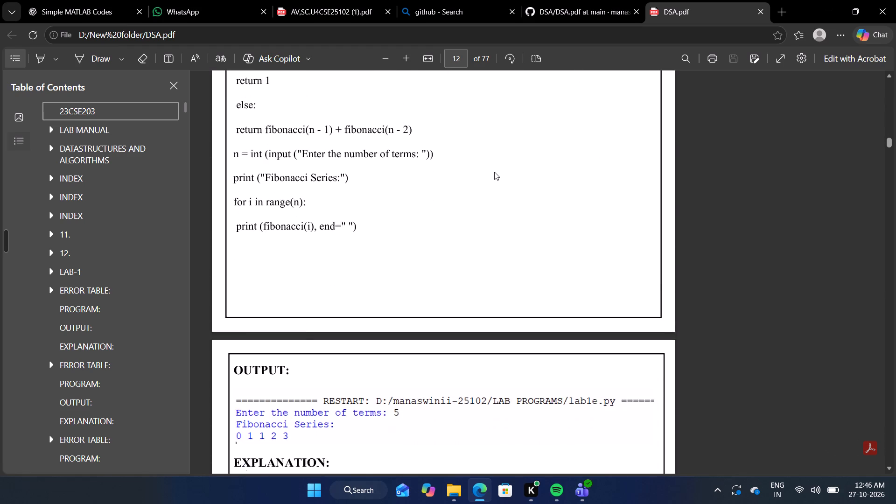
scroll(494, 172, "down", 17)
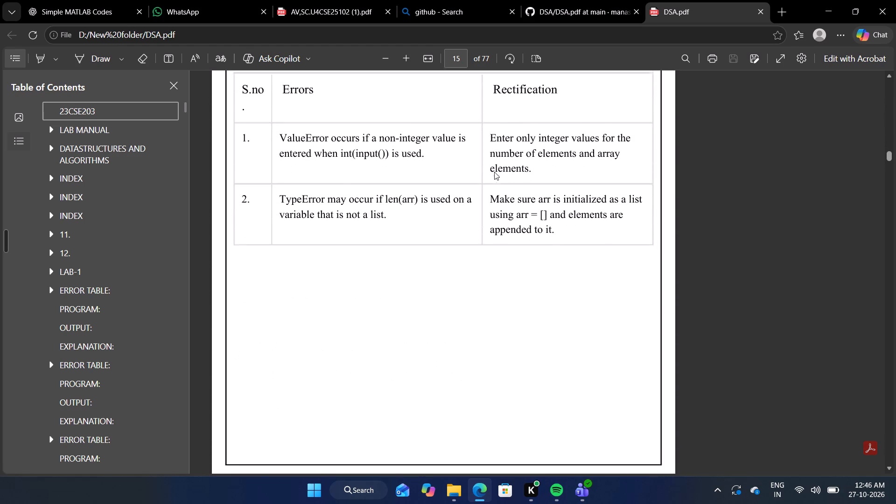
scroll(112, 382, "down", 6)
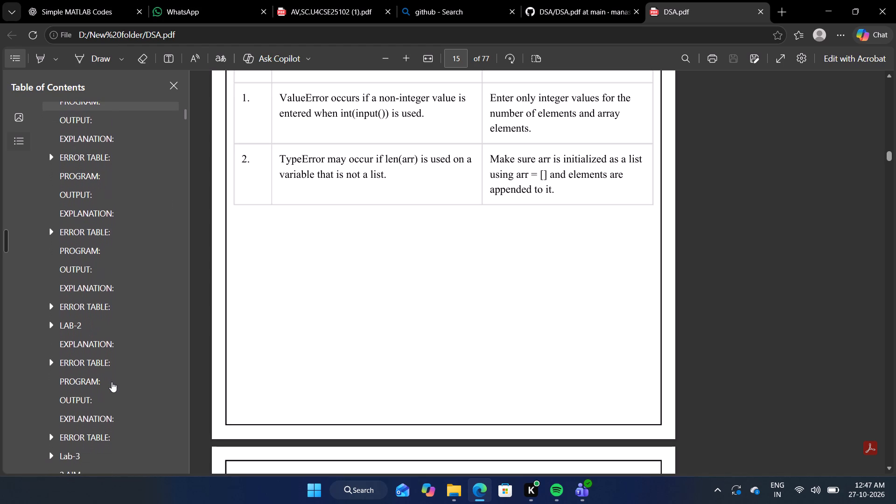
Look through the PDF's table of contents to its end and go to the last Output section.
scroll(112, 382, "down", 12)
scroll(112, 382, "down", 10)
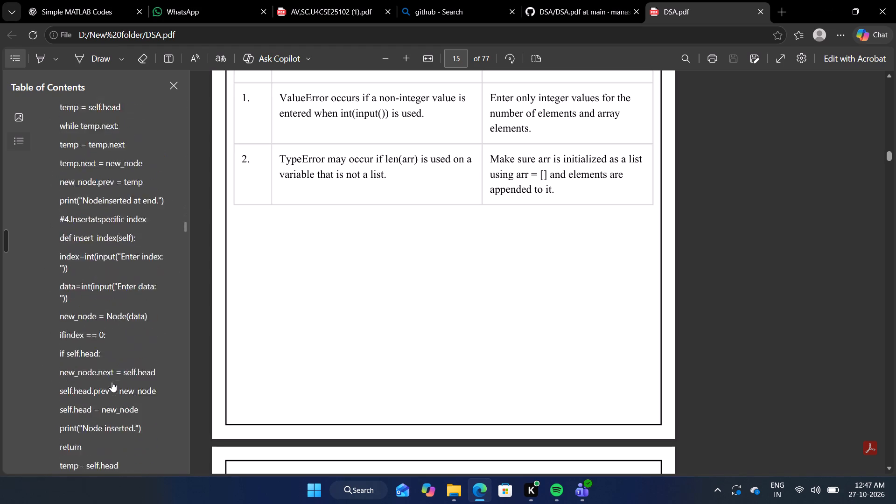
scroll(112, 382, "down", 13)
scroll(112, 382, "down", 14)
scroll(112, 382, "down", 14)
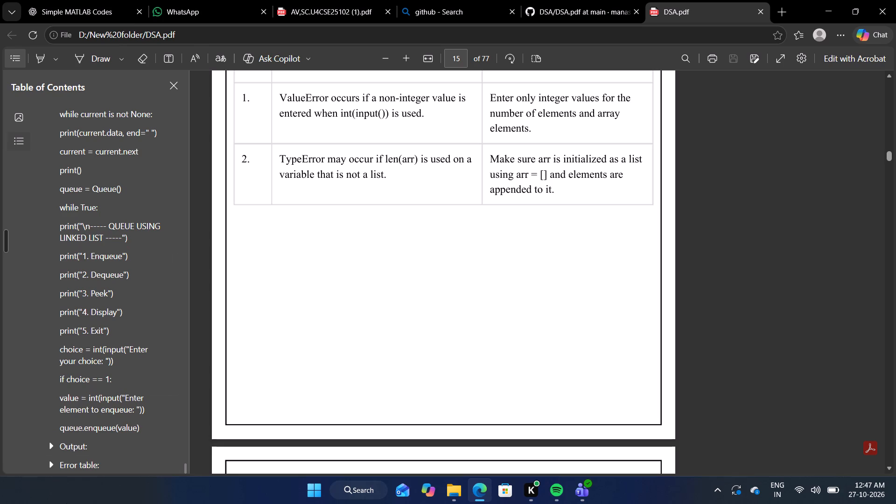
left_click(63, 440)
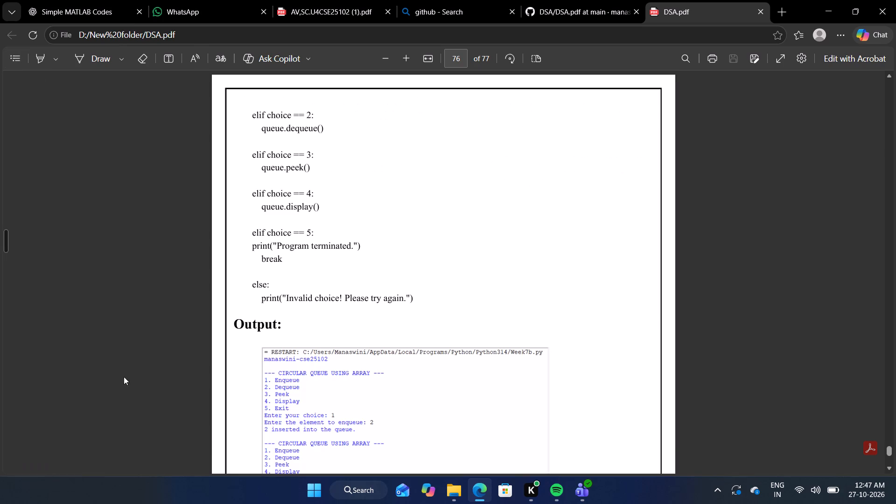
Review the Lab-7 queue programs back to their first aim, and the explanation and error table on the final page.
scroll(266, 322, "left", 8)
scroll(266, 322, "up", 2)
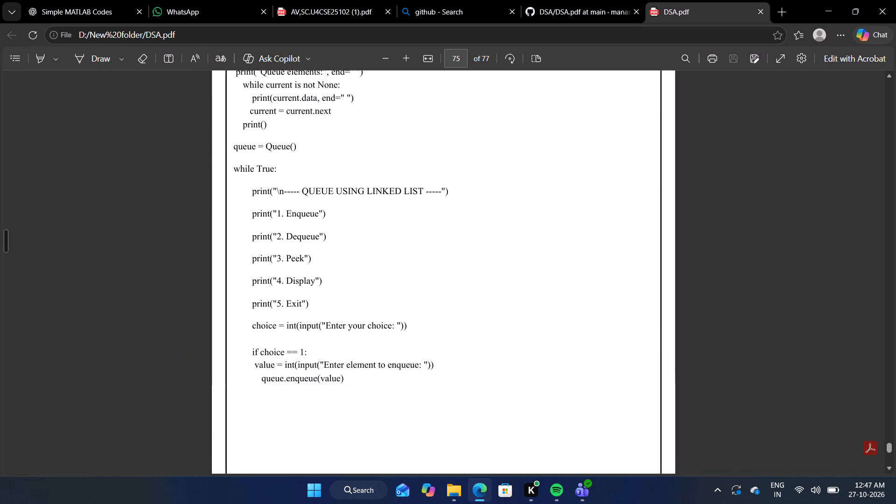
scroll(266, 322, "up", 11)
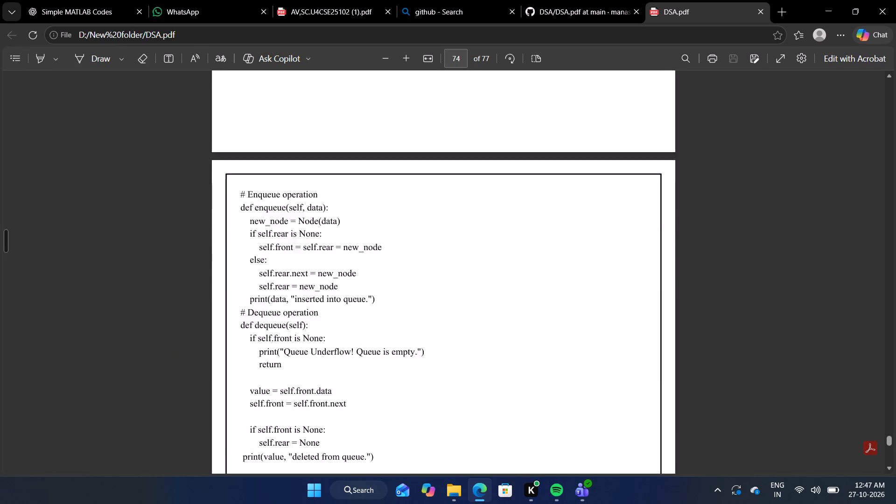
scroll(266, 322, "up", 2)
scroll(266, 322, "down", 7)
scroll(266, 322, "up", 1)
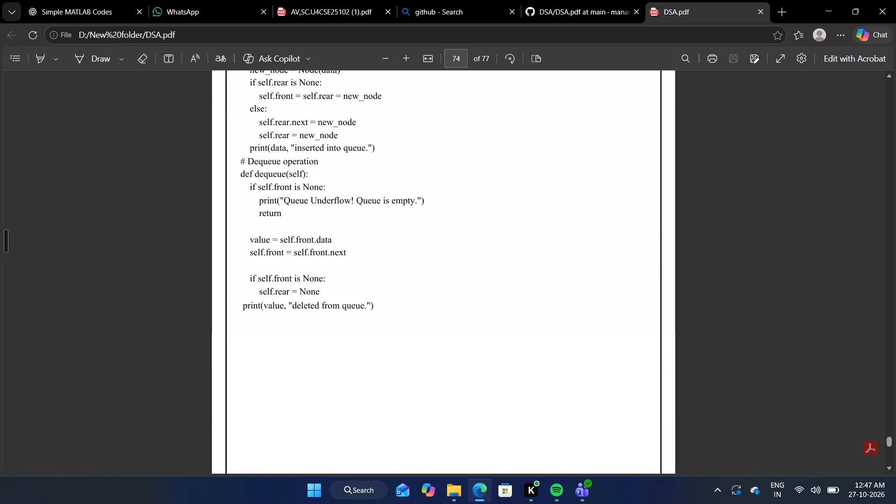
scroll(266, 322, "up", 4)
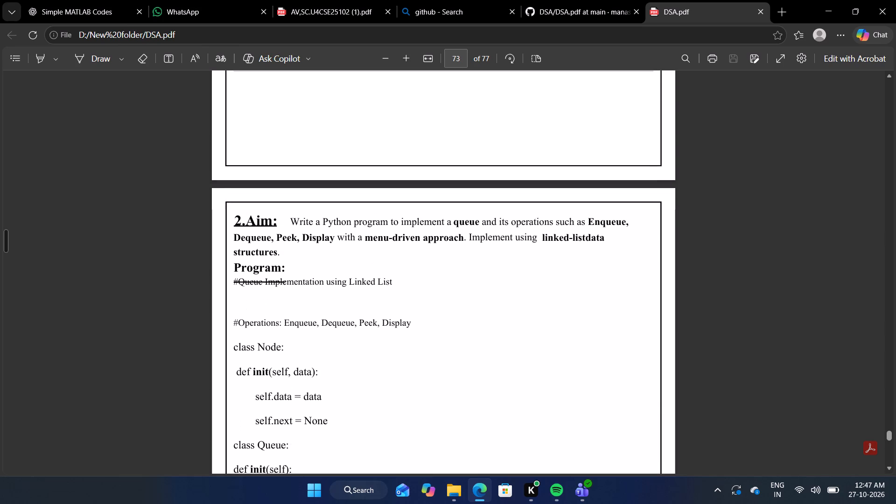
scroll(266, 322, "up", 12)
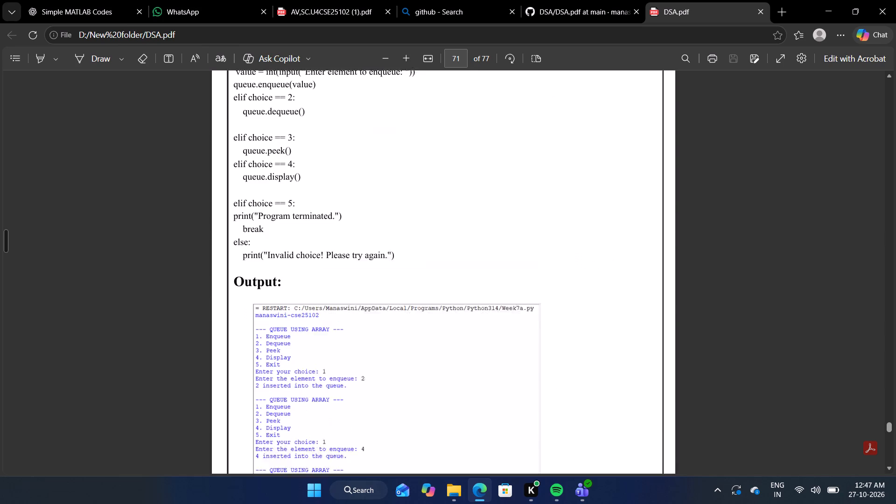
scroll(266, 322, "up", 4)
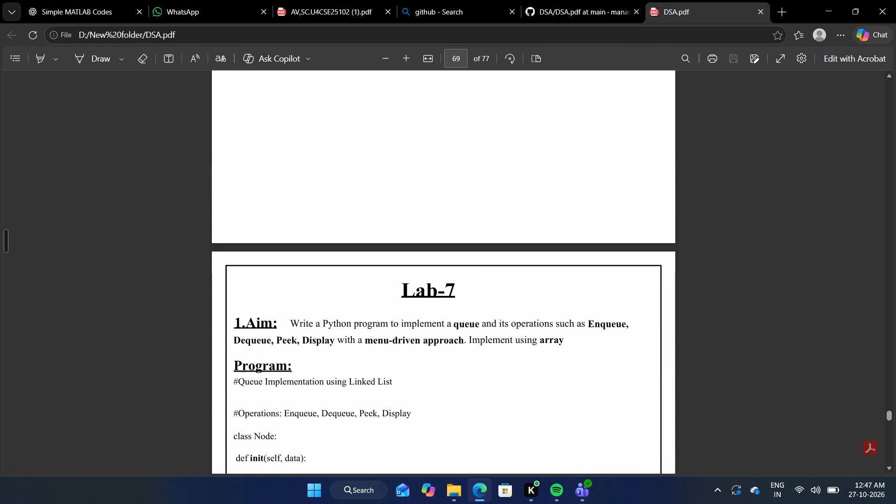
scroll(266, 322, "up", 1)
scroll(266, 322, "down", 11)
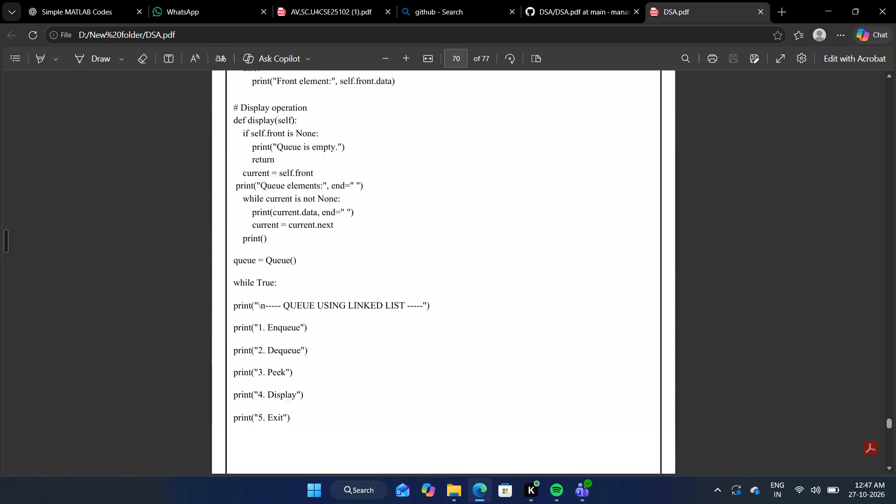
scroll(266, 322, "down", 18)
scroll(266, 322, "down", 14)
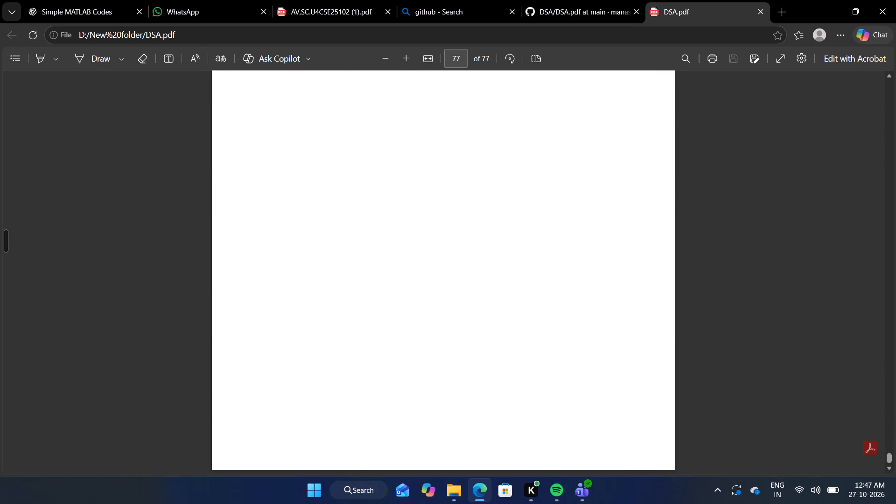
scroll(266, 322, "down", 13)
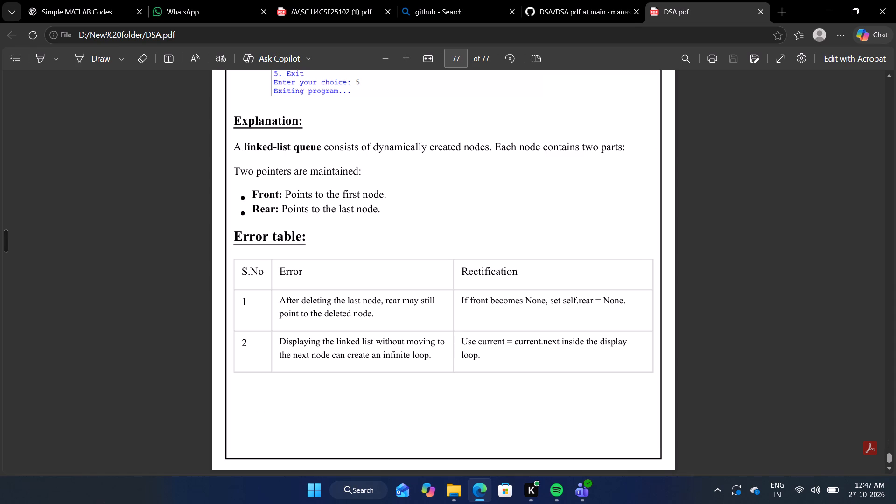
Search for Canva, open its website from the web results, and dismiss the Canva Business trial offer.
left_click(364, 491)
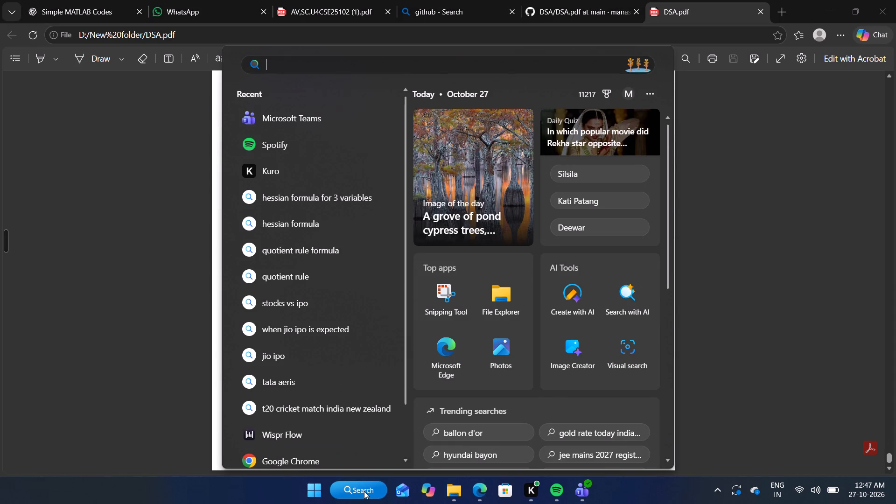
type("ca")
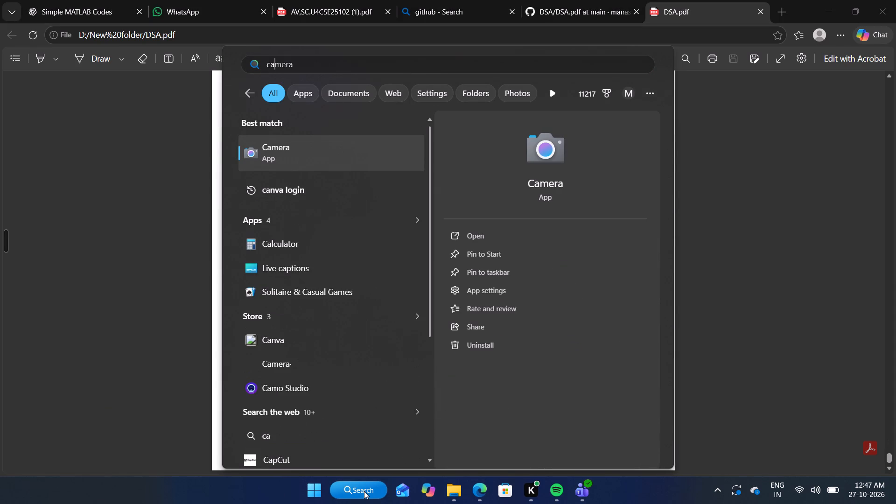
type("nva")
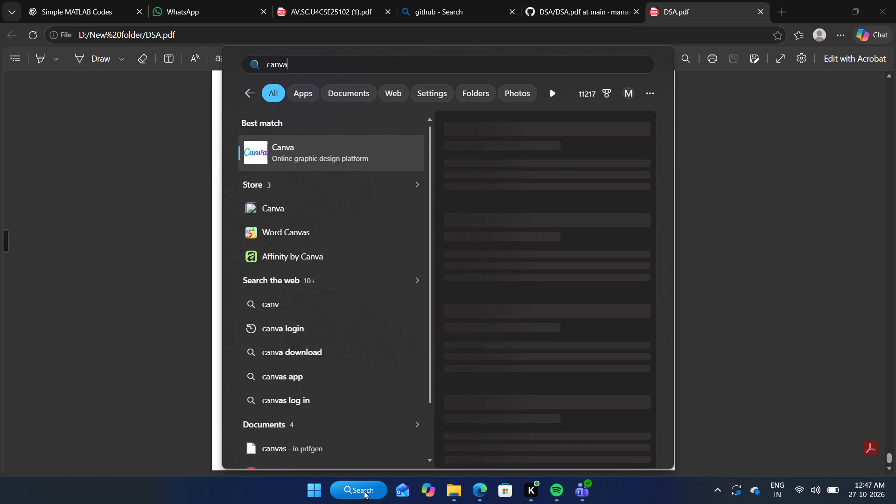
key("Return")
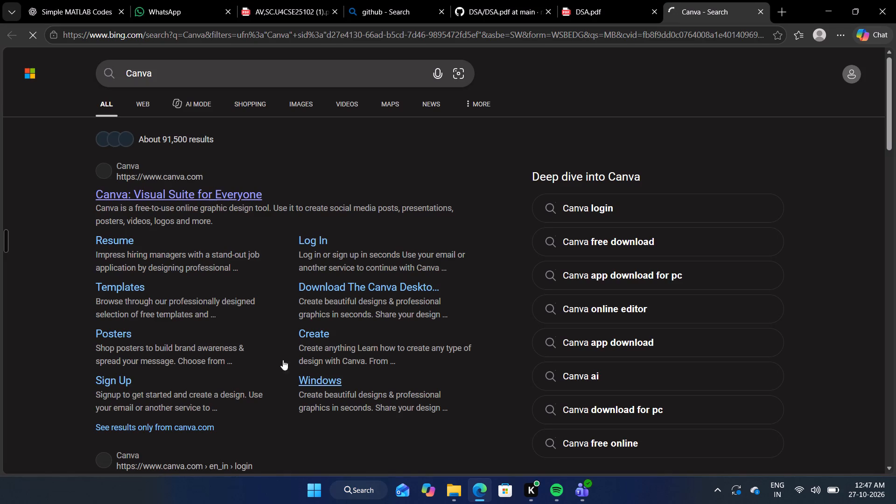
type("mn")
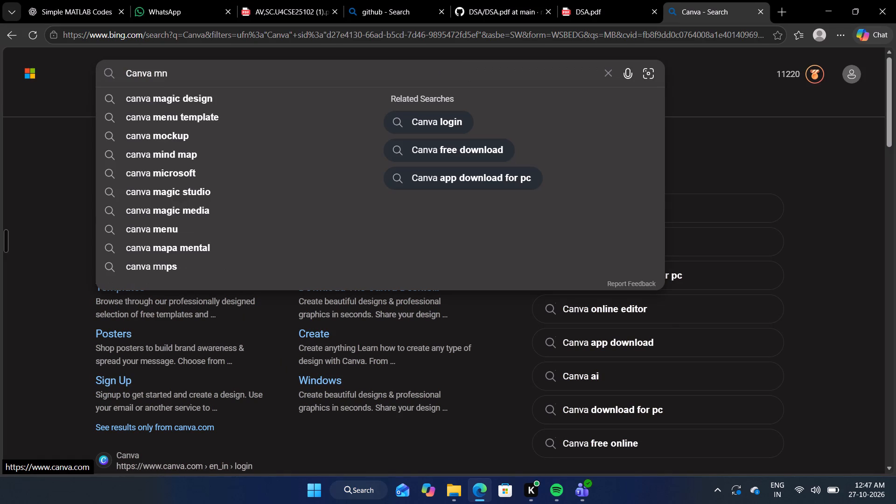
key("BackSpace")
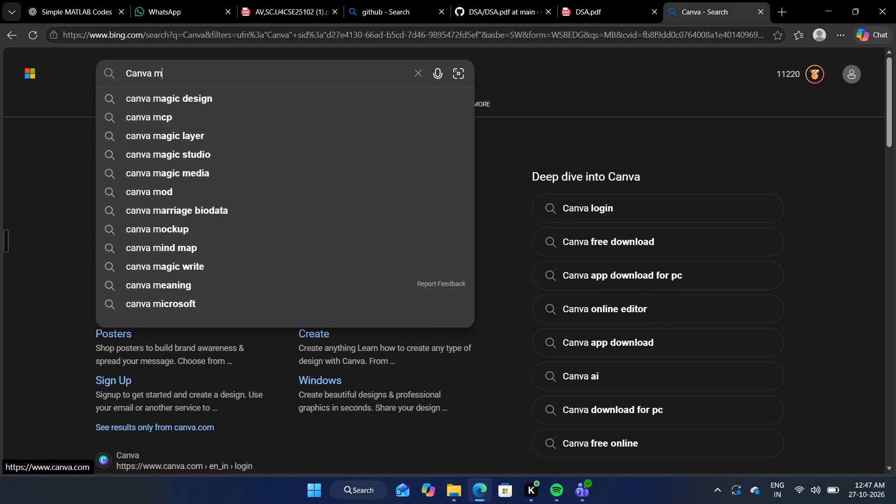
left_click(47, 166)
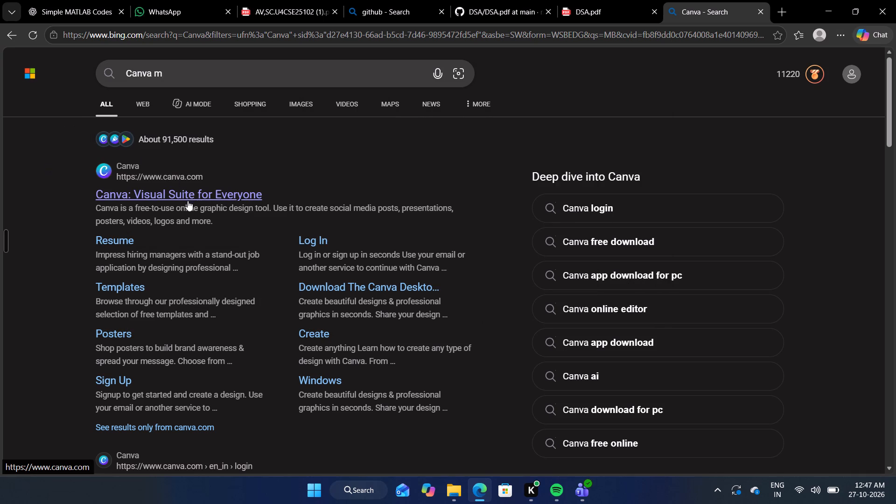
left_click(193, 195)
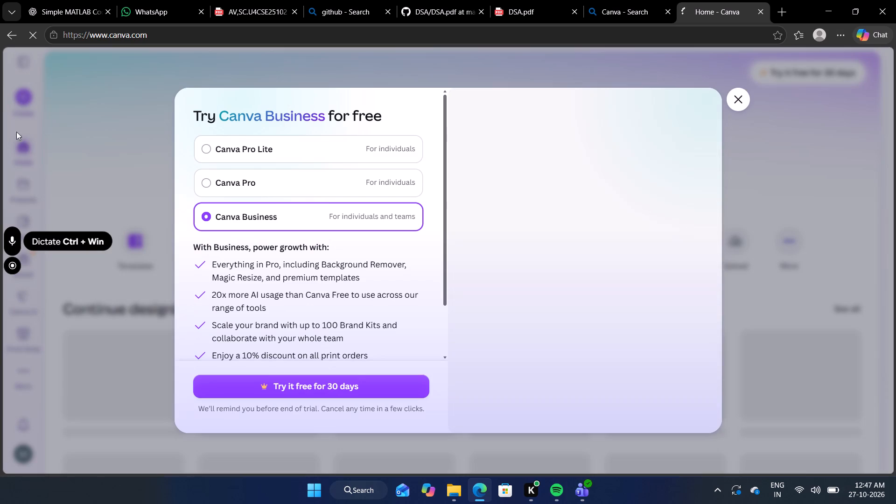
left_click(730, 97)
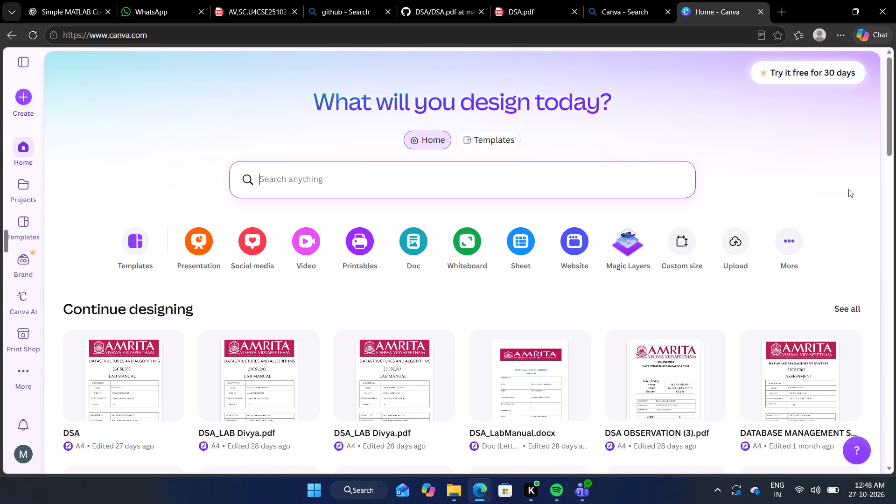
Upload the DSA PDF from New folder on the DATA (D:) drive to Canva.
left_click(746, 240)
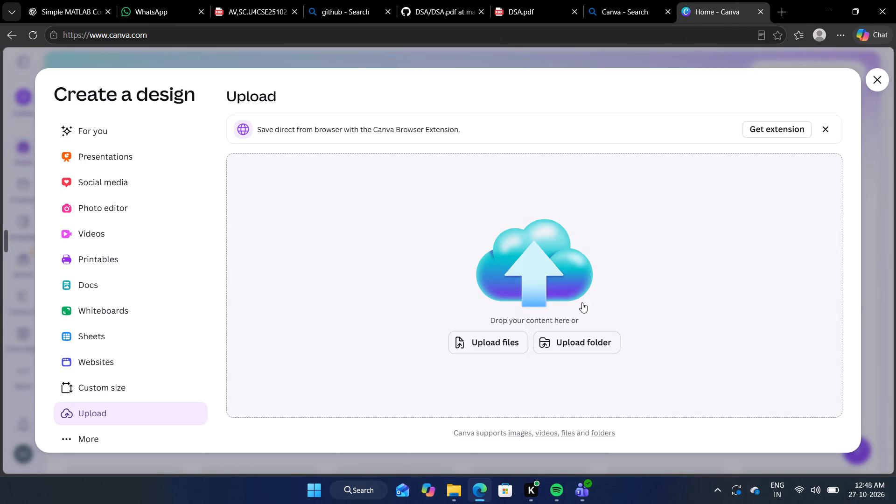
left_click(480, 346)
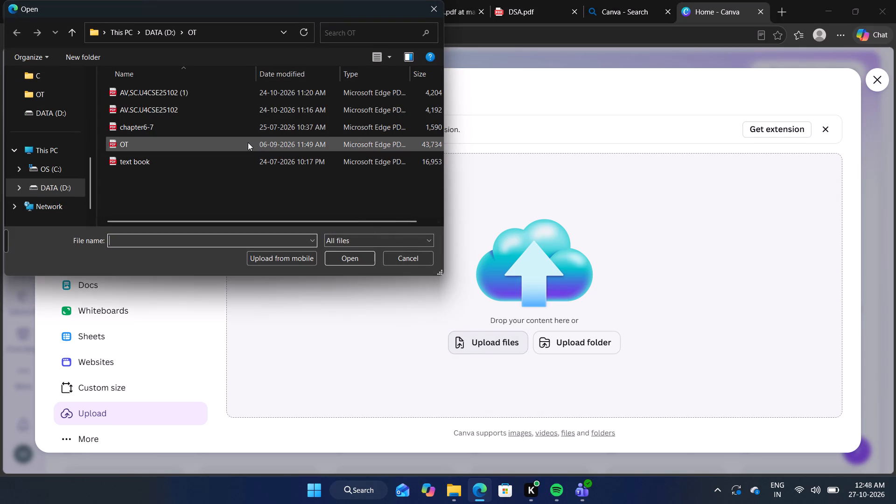
scroll(27, 196, "down", 1)
scroll(27, 196, "up", 3)
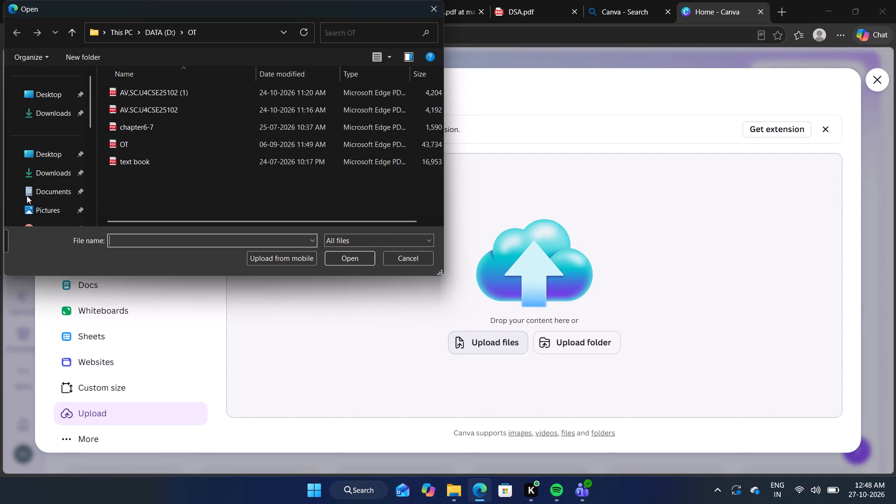
scroll(27, 196, "up", 5)
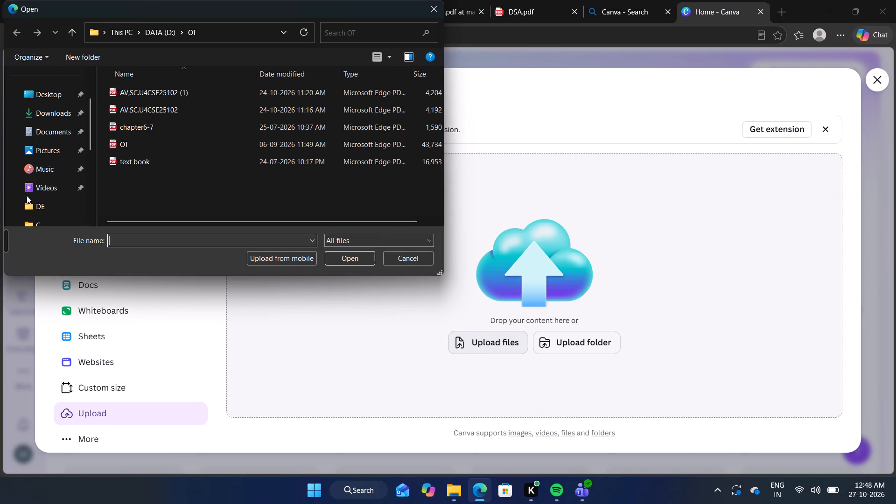
scroll(27, 196, "down", 3)
double_click(53, 172)
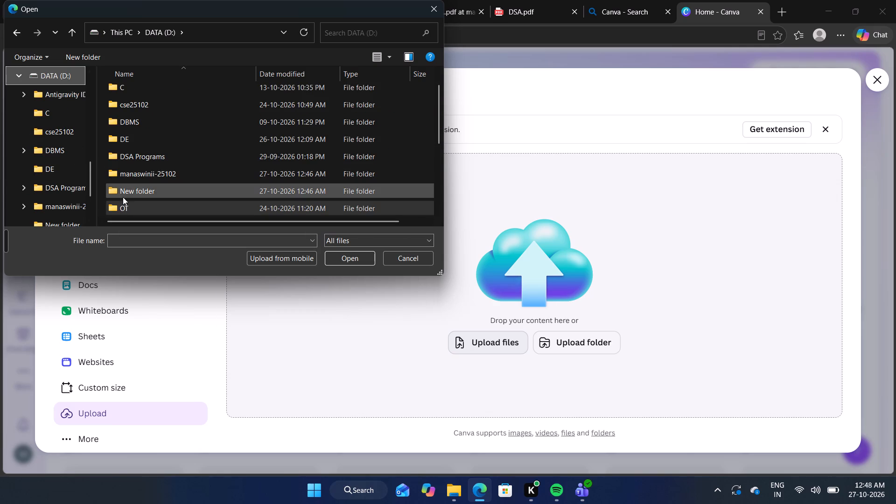
double_click(124, 195)
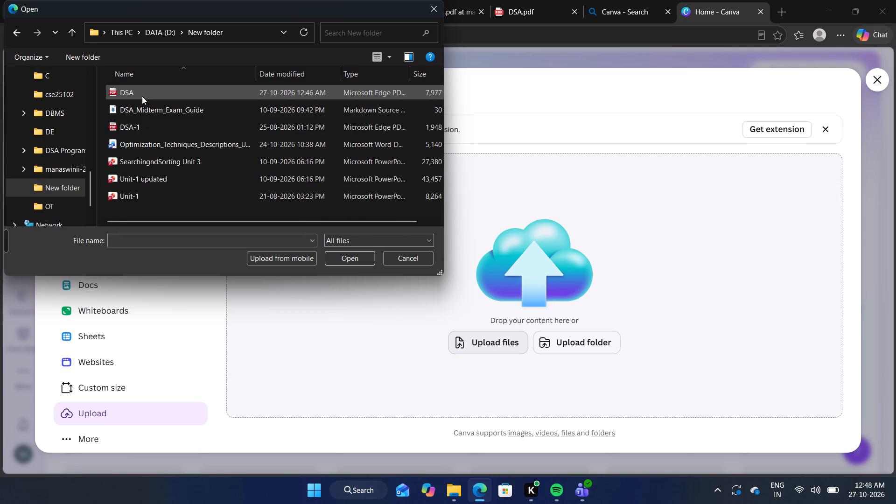
double_click(134, 93)
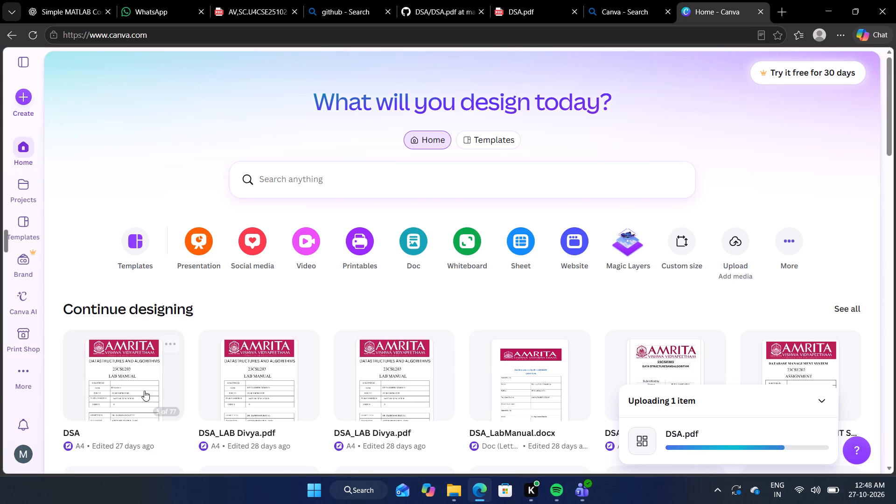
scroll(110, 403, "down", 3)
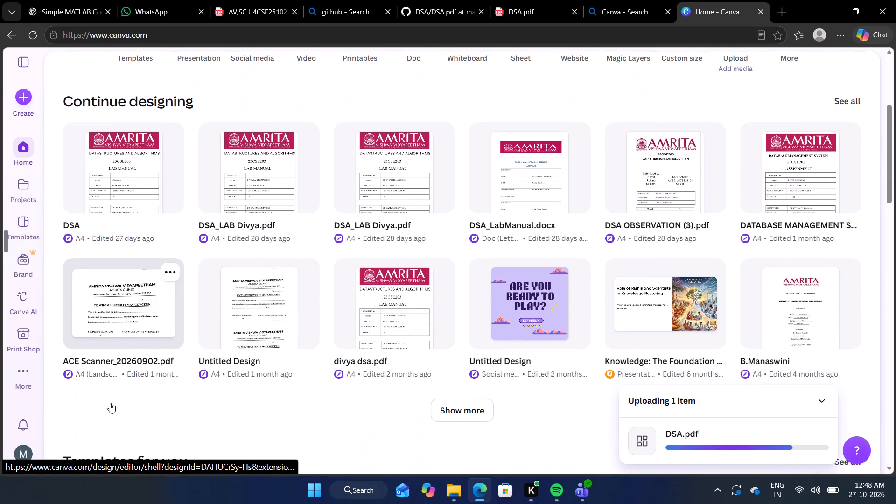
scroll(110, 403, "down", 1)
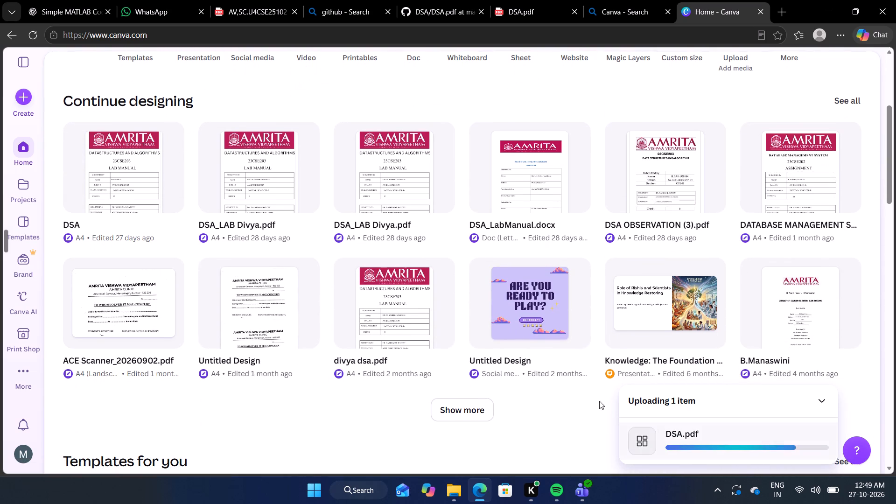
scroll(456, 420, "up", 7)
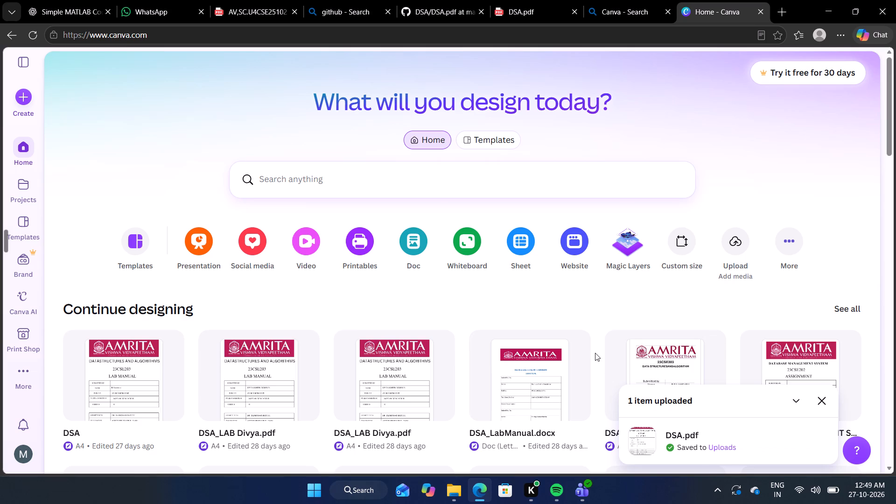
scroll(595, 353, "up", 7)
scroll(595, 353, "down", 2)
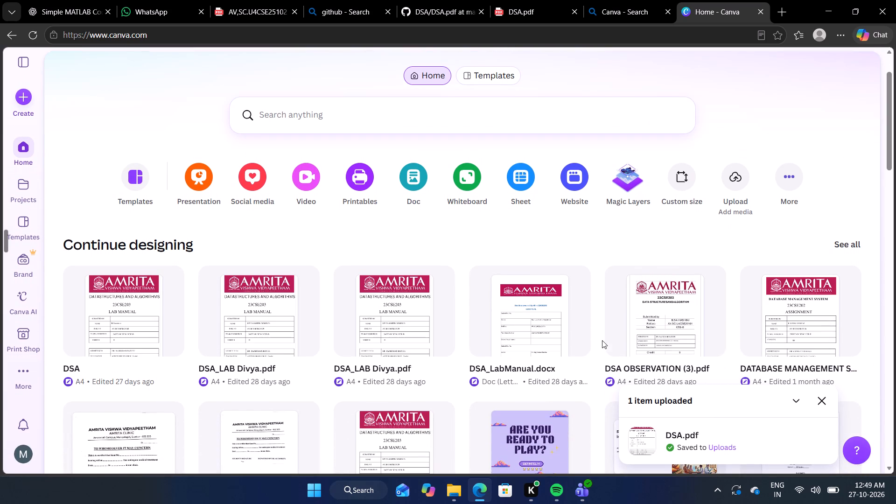
Reload the Canva home page and open the newly uploaded DSA.pdf design for editing.
left_click(647, 435)
scroll(661, 336, "down", 5)
scroll(661, 336, "up", 12)
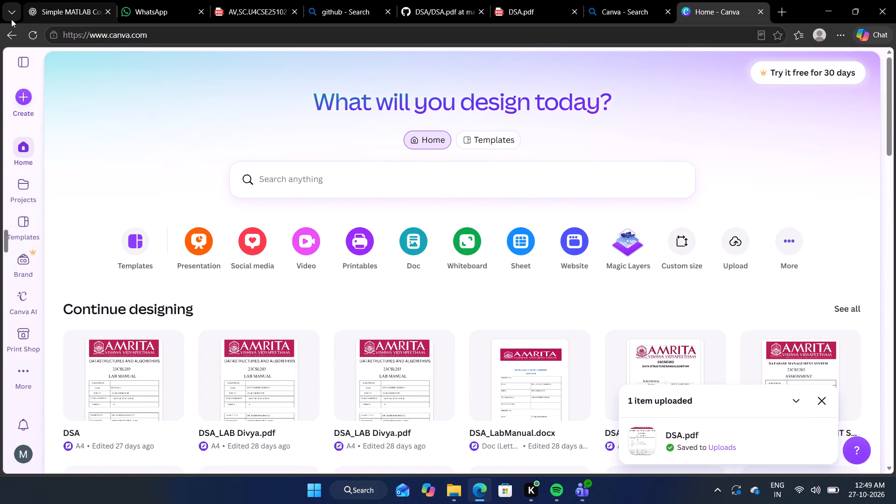
left_click(35, 39)
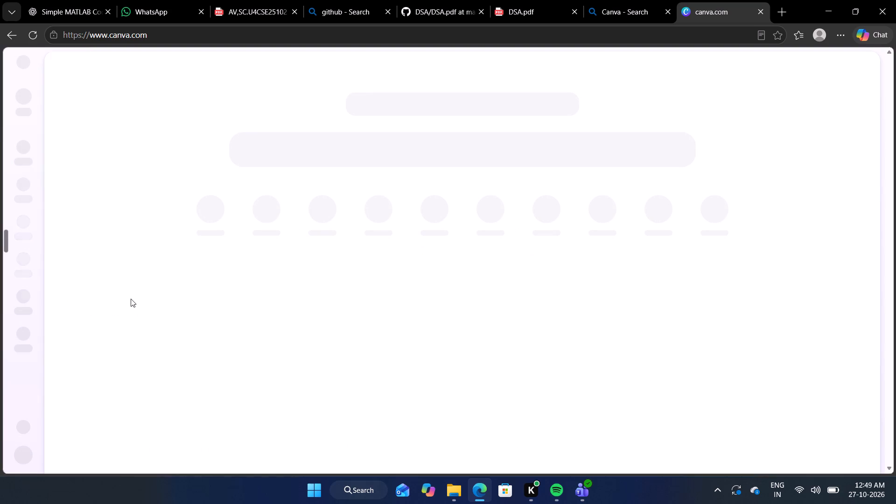
scroll(293, 354, "down", 2)
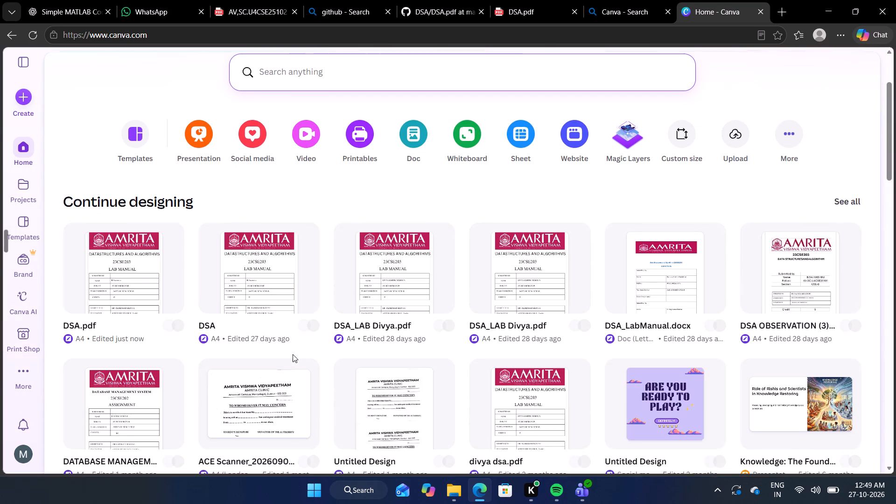
scroll(293, 354, "down", 1)
left_click(119, 216)
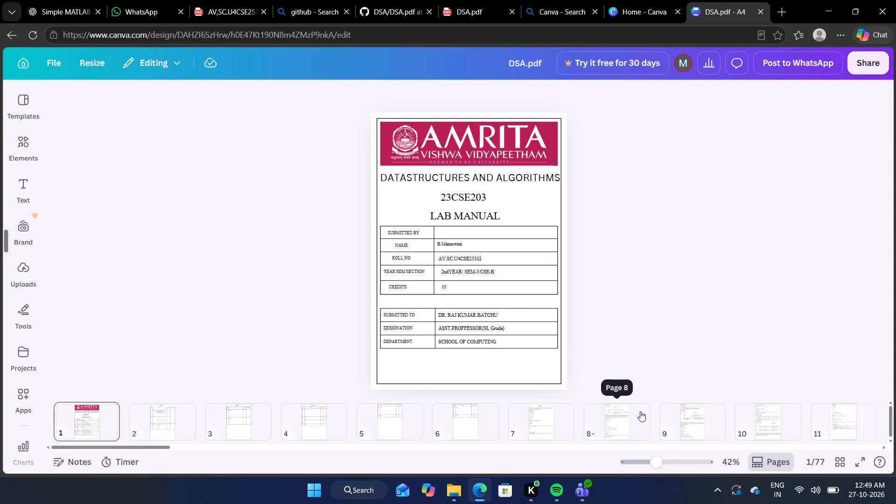
Copy the LAB-1 heading from page 7 and paste it onto a new blank page added after page 77.
left_click(560, 412)
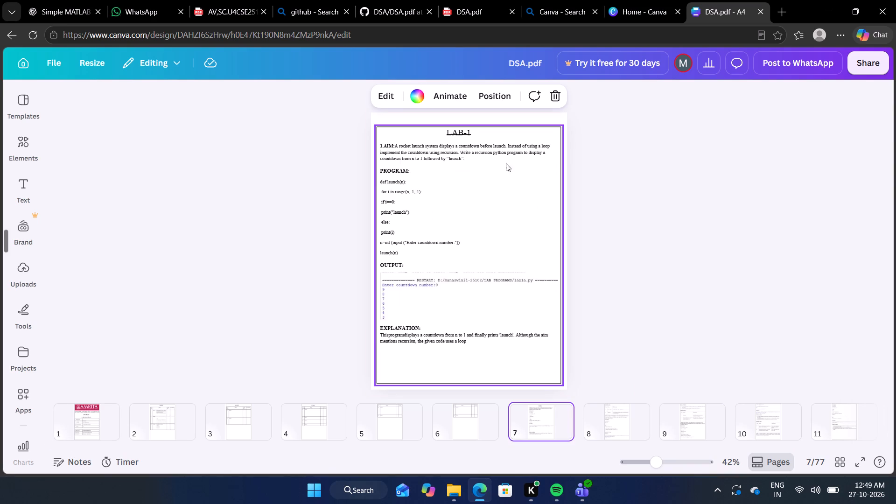
left_click(462, 133)
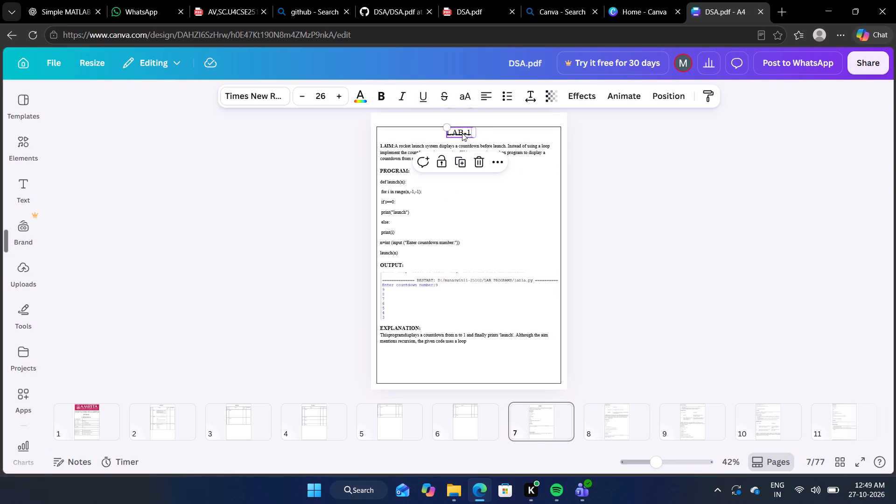
key("ctrl+c")
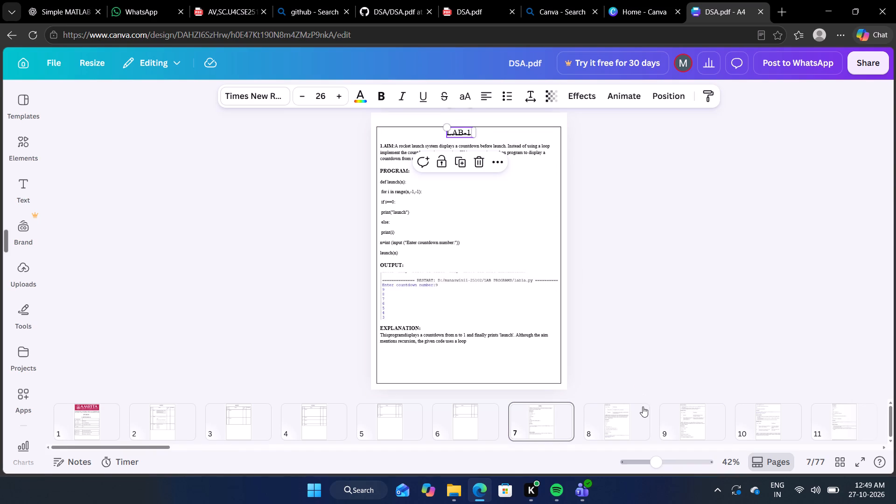
scroll(643, 406, "left", 15)
scroll(643, 406, "left", 20)
scroll(643, 406, "left", 16)
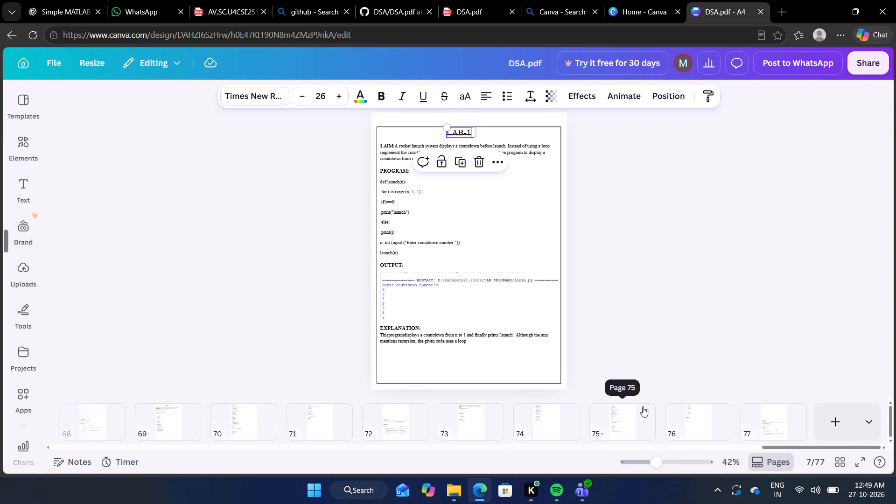
scroll(643, 406, "left", 18)
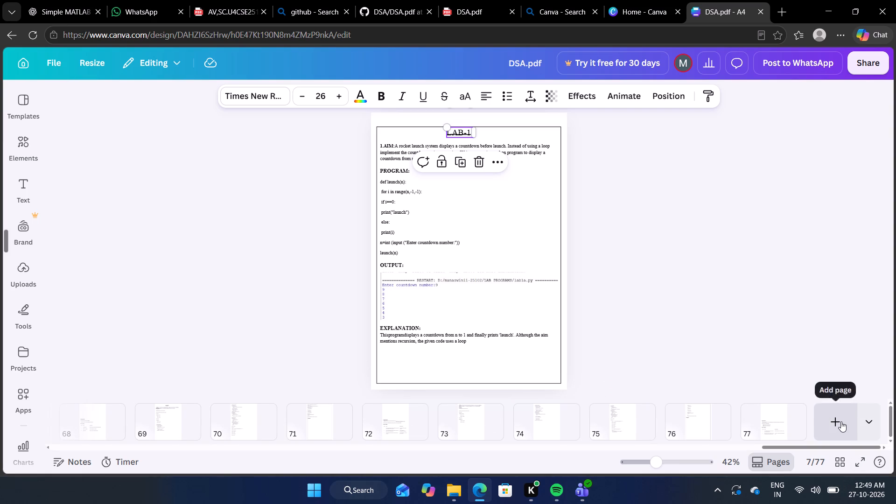
left_click(841, 421)
left_click(493, 152)
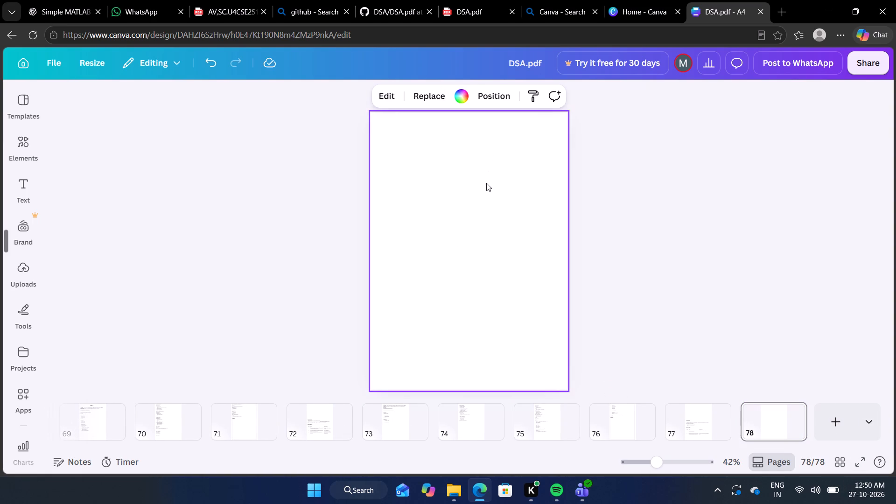
key("ctrl+v")
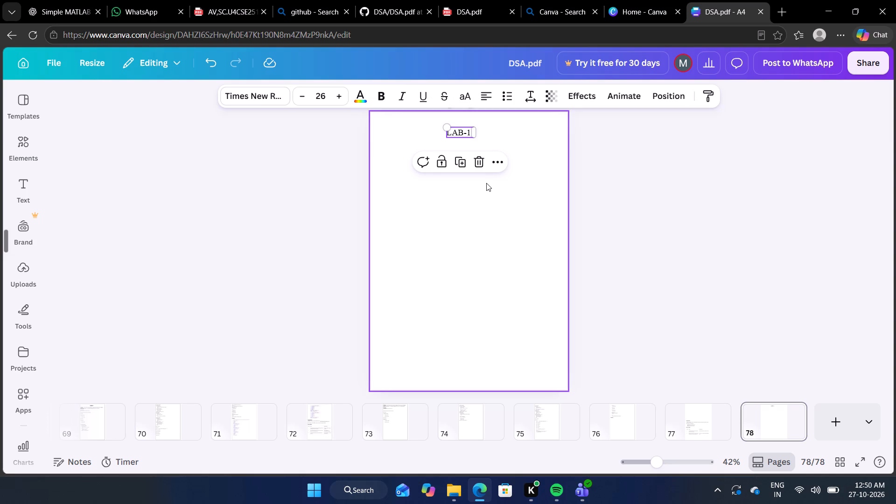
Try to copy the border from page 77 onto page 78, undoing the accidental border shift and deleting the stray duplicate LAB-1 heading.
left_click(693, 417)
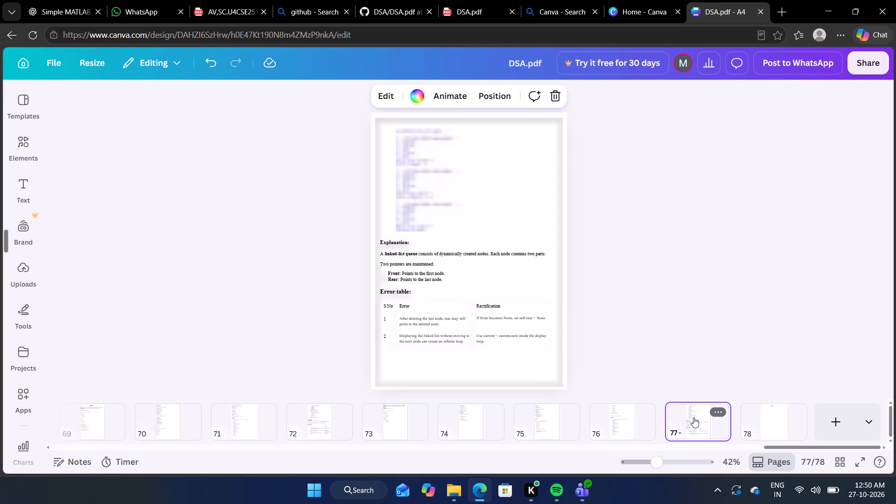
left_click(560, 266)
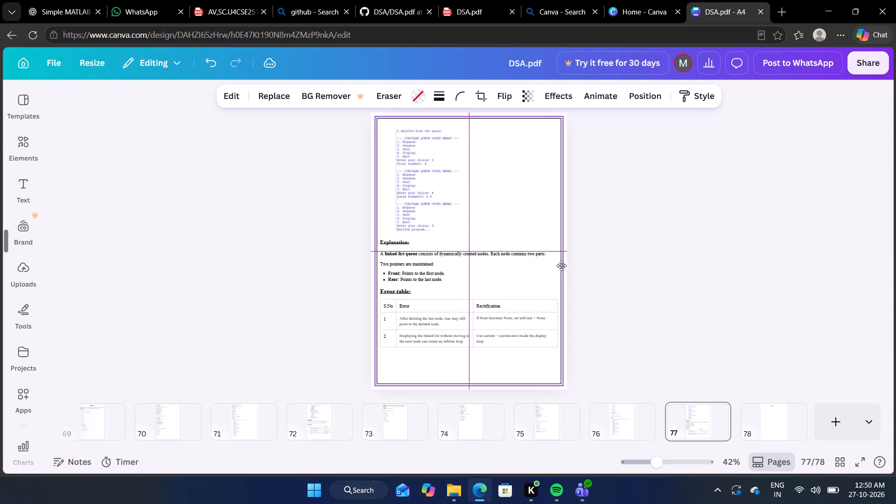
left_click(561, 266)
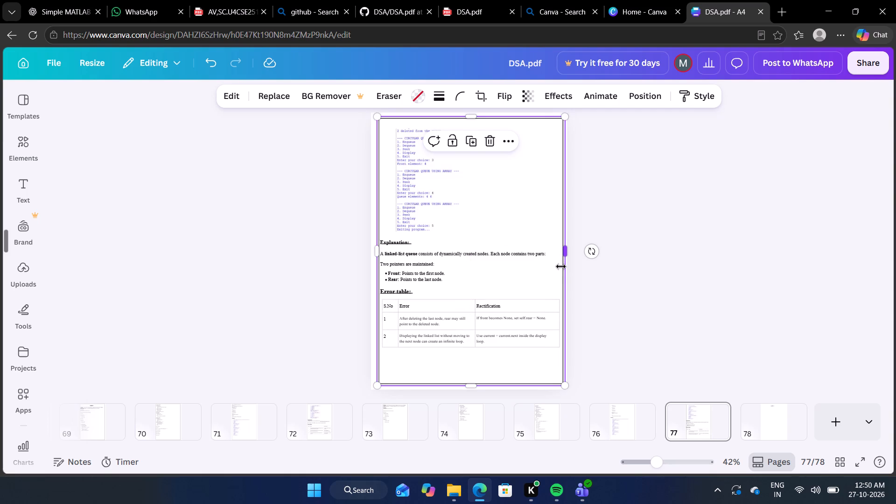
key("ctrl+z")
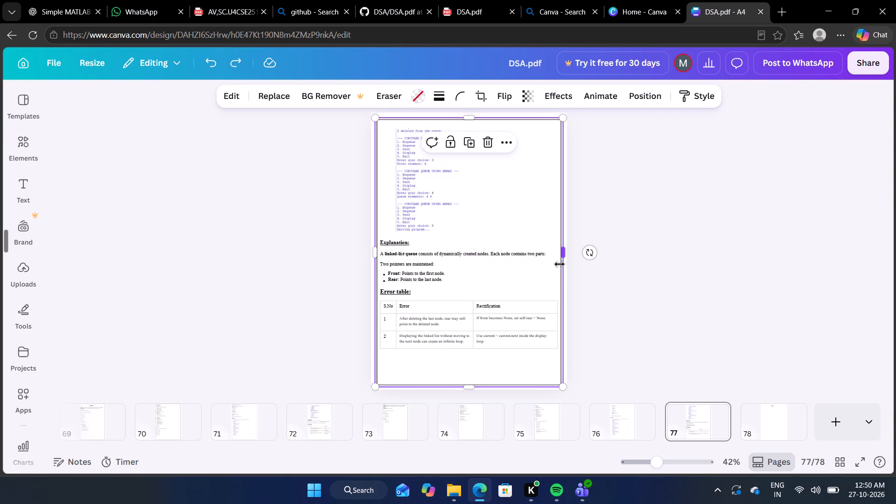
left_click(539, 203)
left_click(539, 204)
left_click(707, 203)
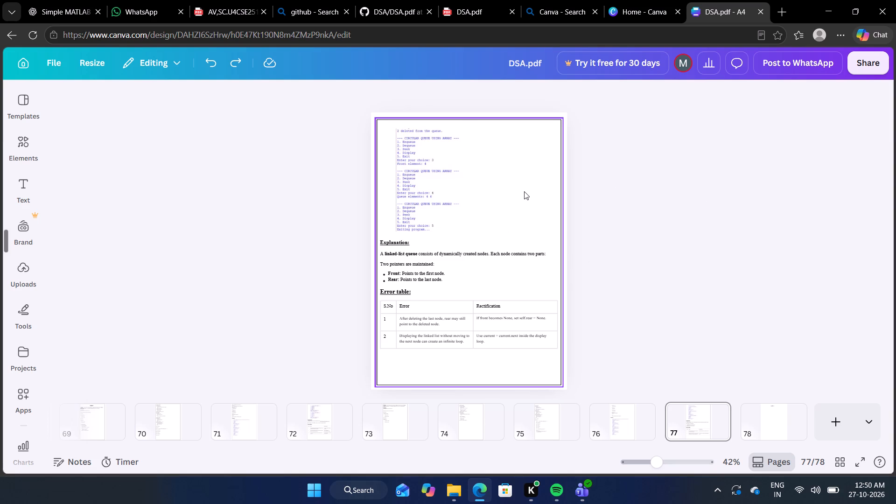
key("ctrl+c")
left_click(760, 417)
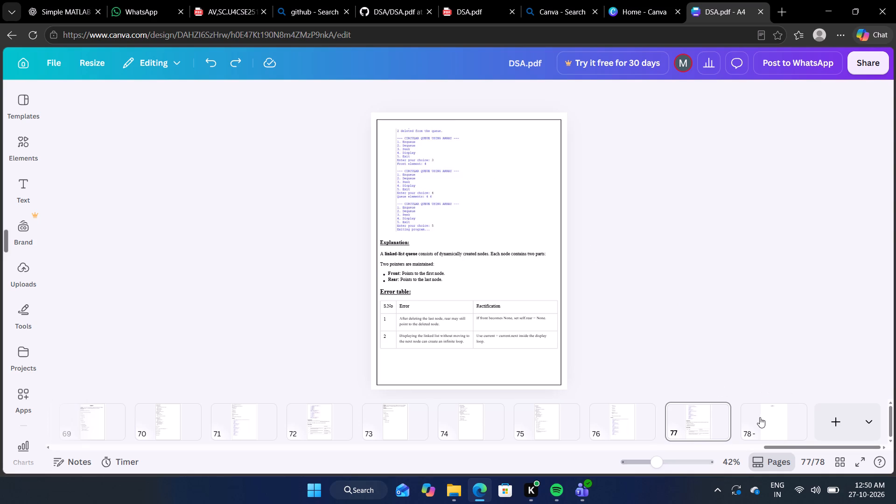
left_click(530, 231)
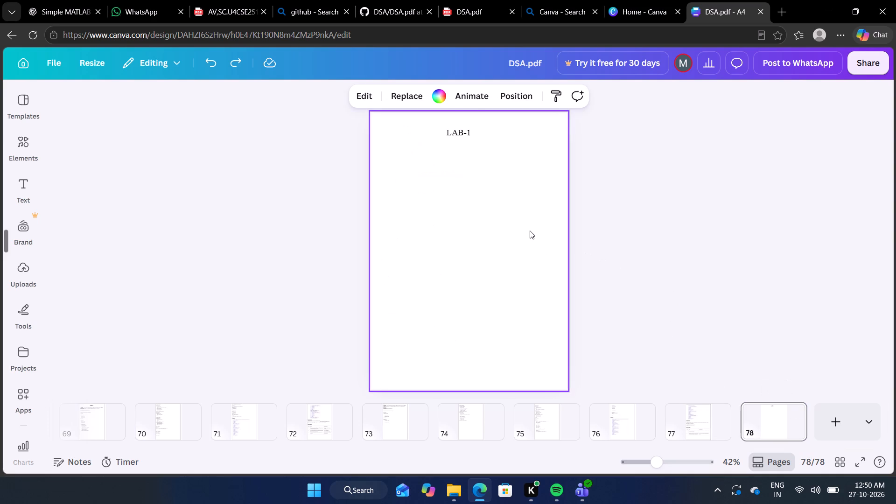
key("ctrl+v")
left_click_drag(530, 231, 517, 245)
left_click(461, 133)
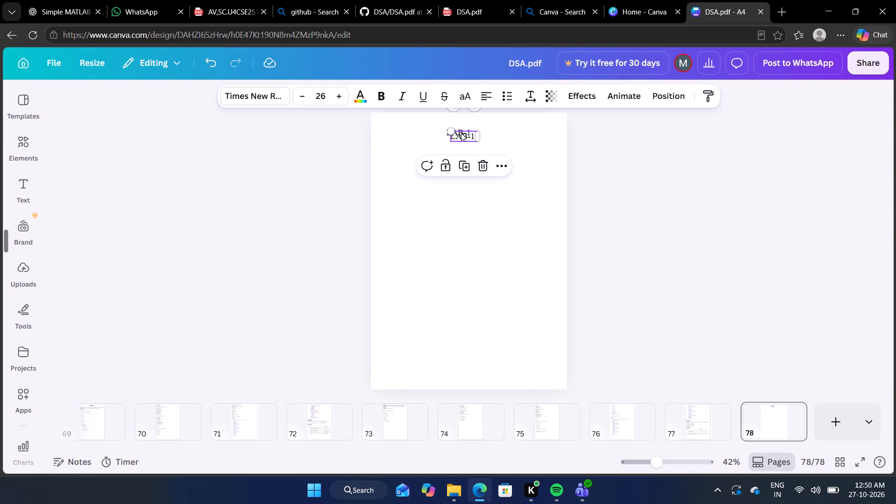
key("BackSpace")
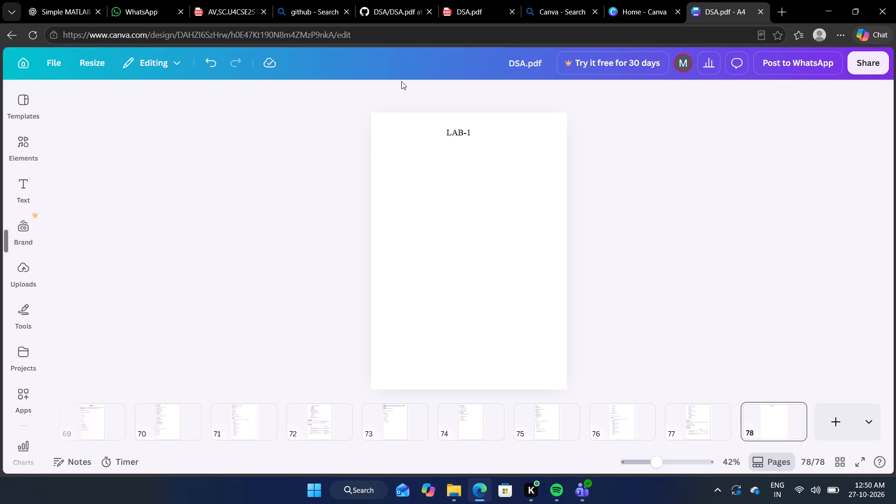
Change the heading text on page 78 to LAB-8.
left_click(450, 136)
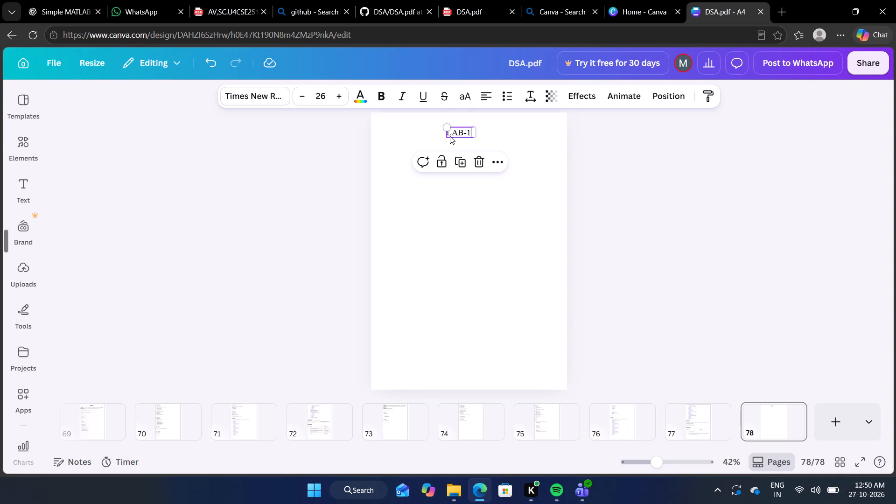
left_click(465, 134)
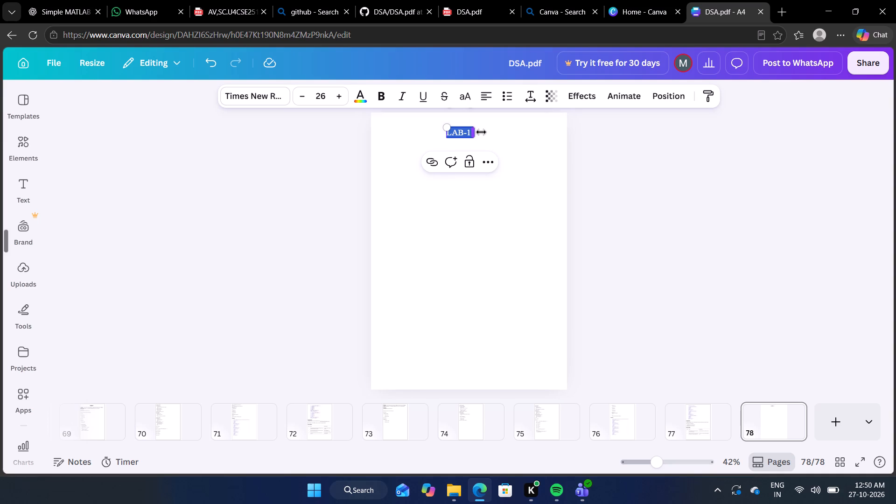
left_click(468, 132)
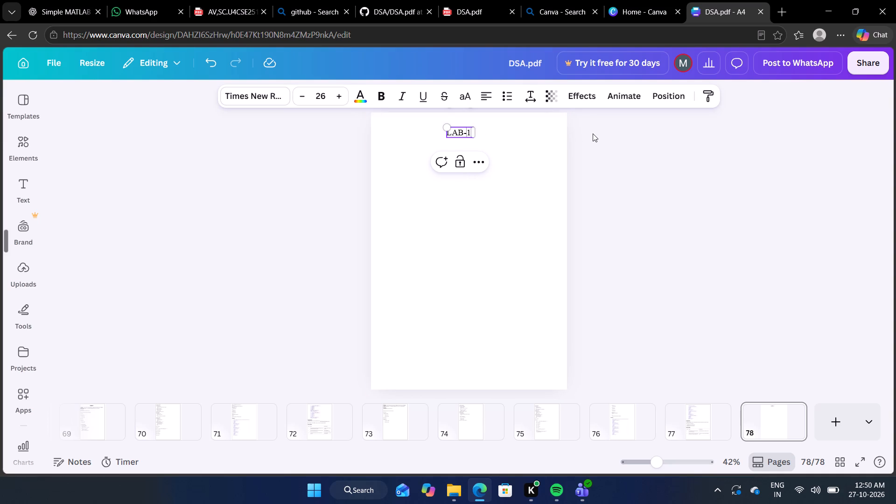
key("Right")
key("BackSpace")
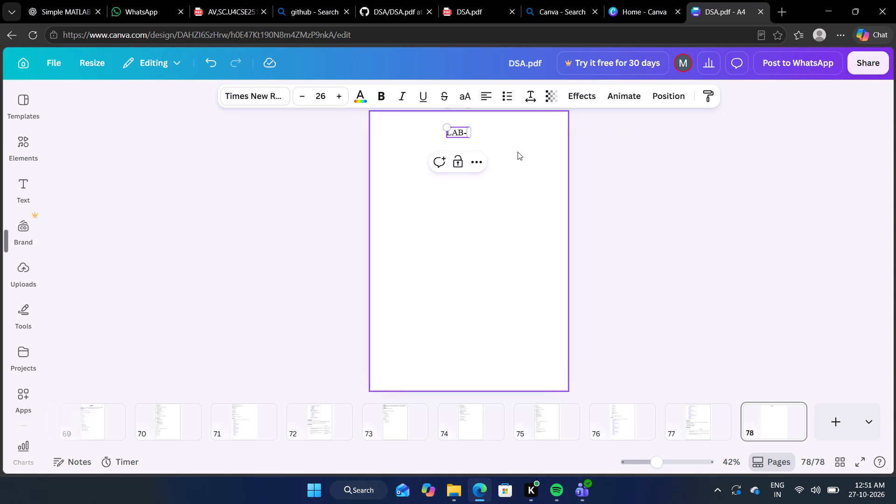
key("8")
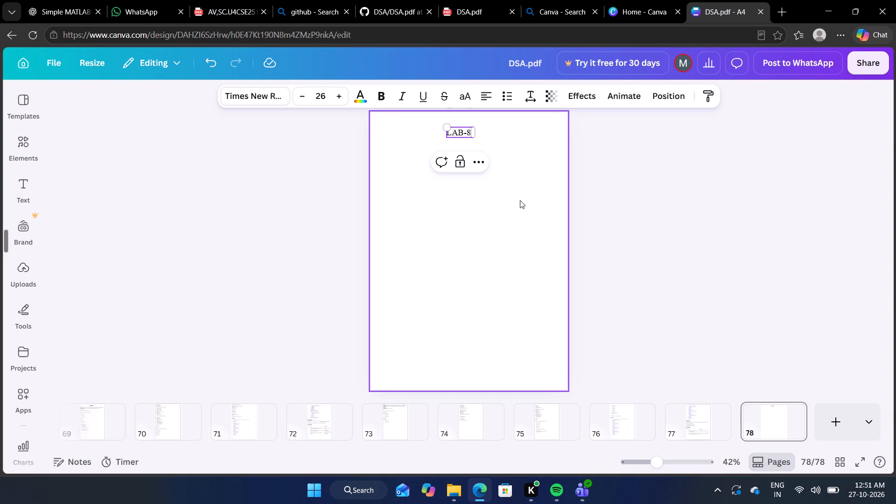
left_click(516, 197)
Underline the LAB-8 heading and reposition it near the top centre of page 78.
left_click_drag(467, 131, 464, 131)
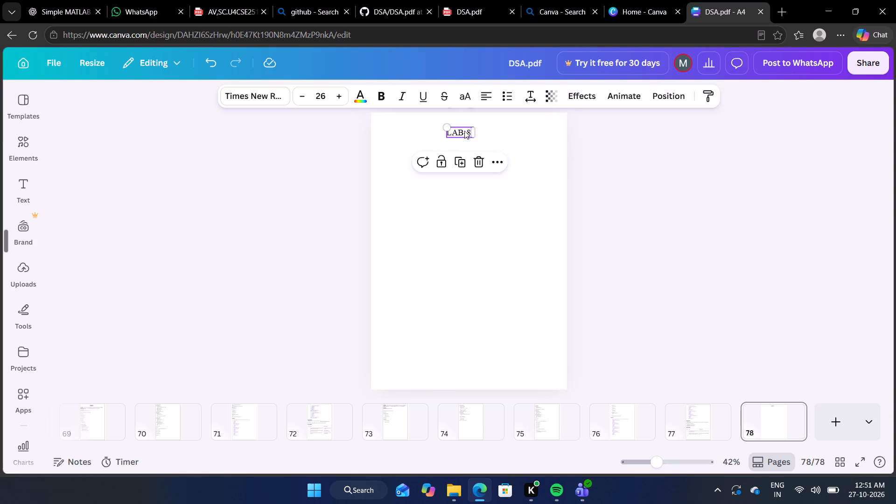
left_click_drag(464, 131, 415, 140)
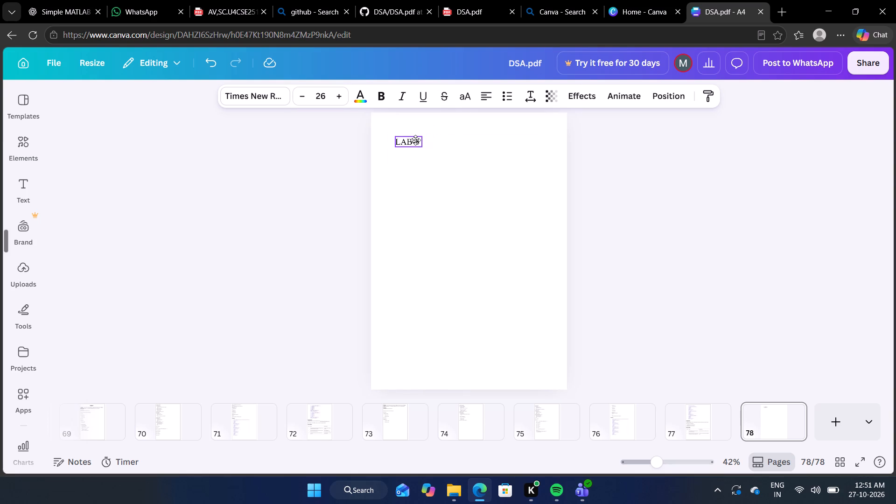
left_click_drag(415, 140, 421, 135)
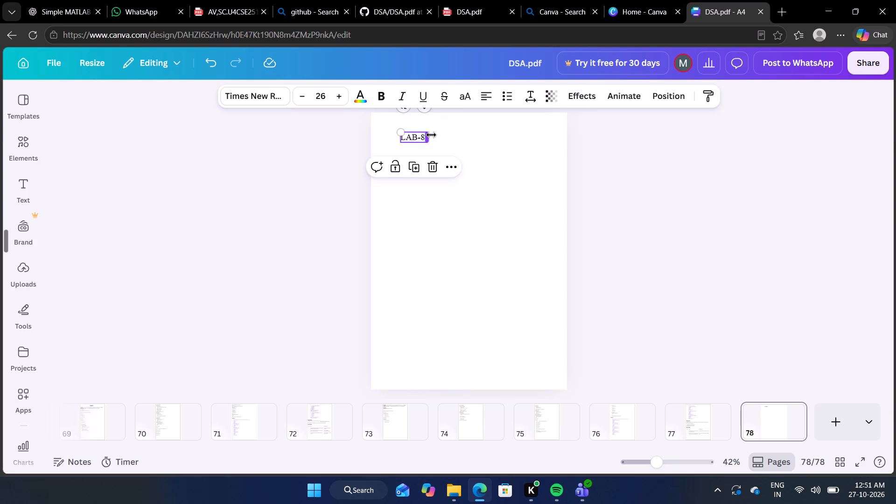
left_click(429, 97)
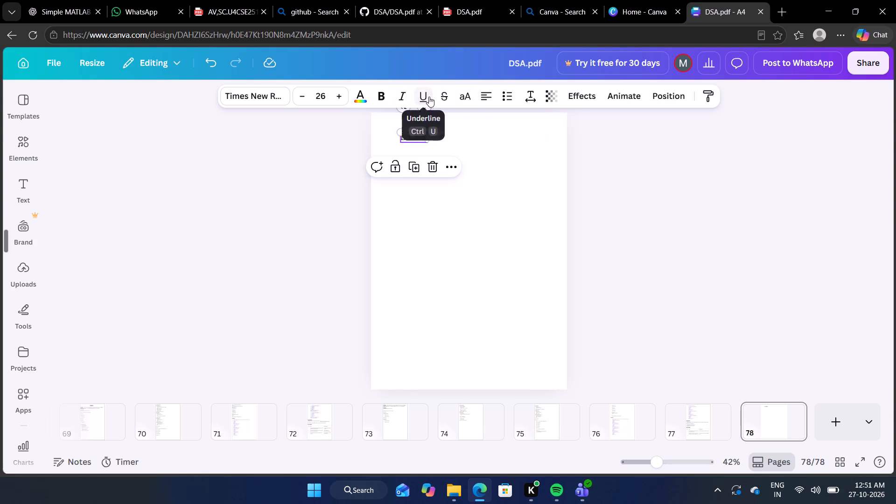
left_click(485, 164)
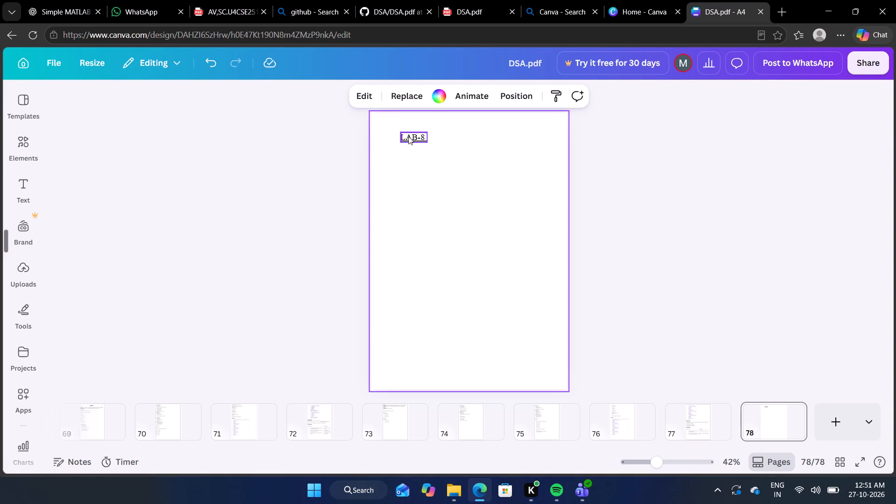
left_click_drag(408, 140, 458, 130)
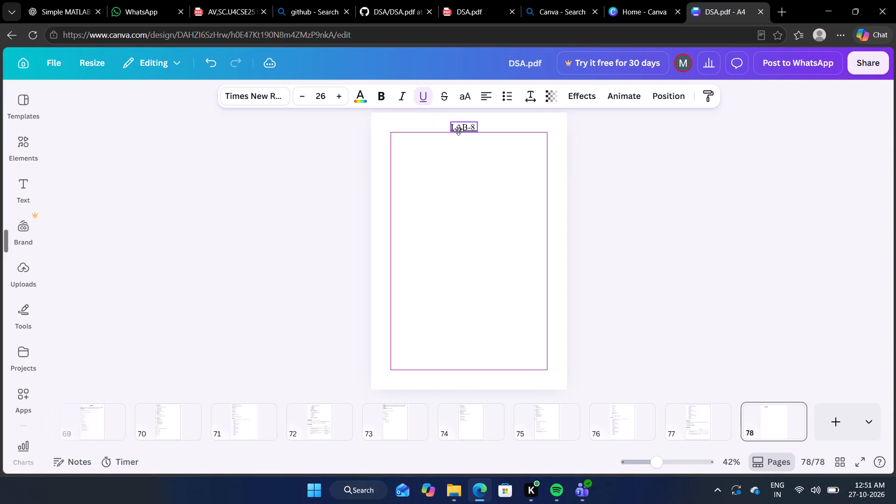
left_click_drag(458, 130, 455, 132)
left_click_drag(455, 132, 456, 134)
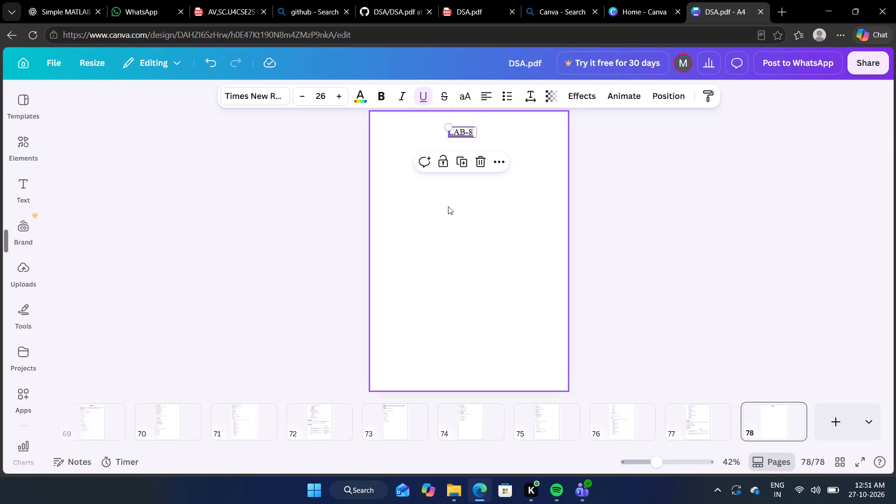
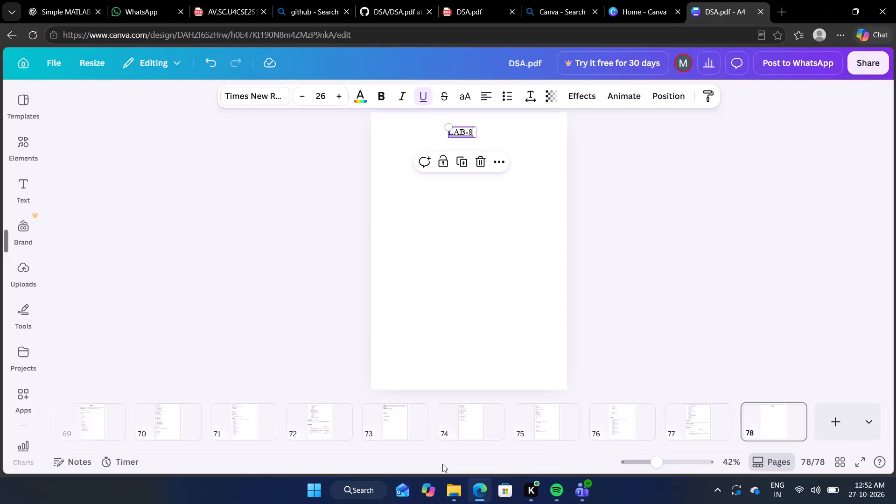
Look through pages 72 to 78 to review the existing lab pages, ending on page 73.
left_click(329, 410)
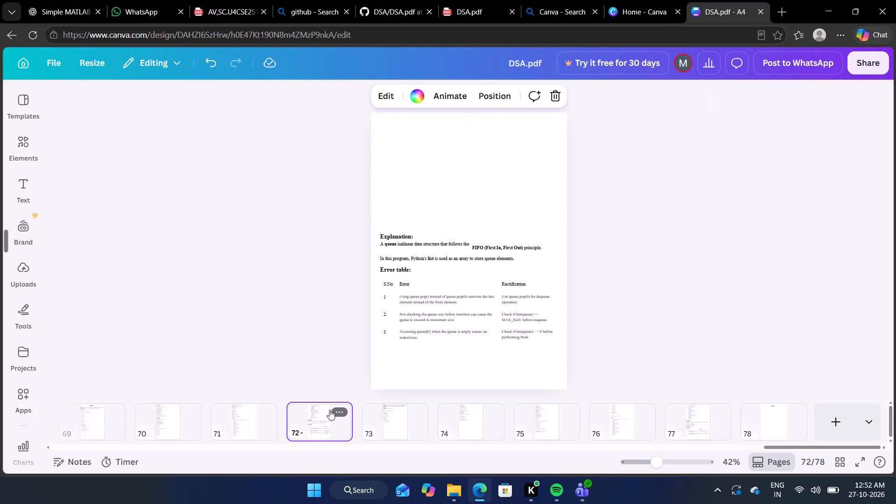
key("Right")
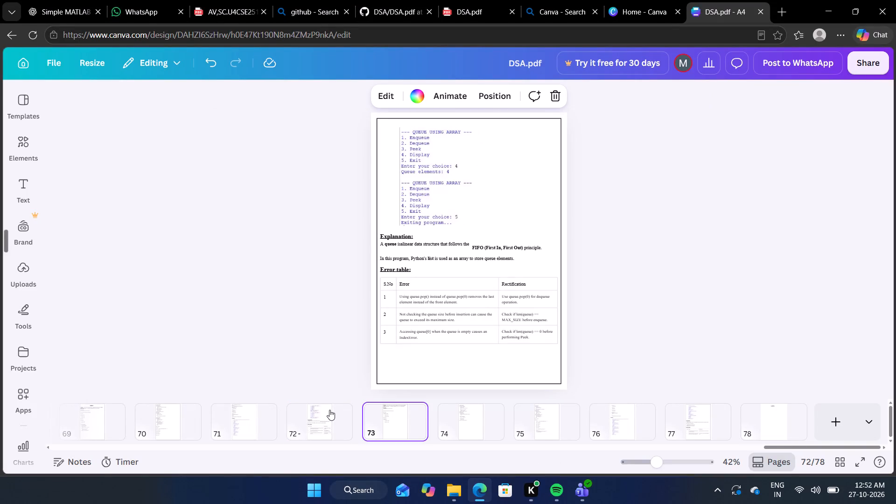
key("Right")
key("Right")
key("Right")
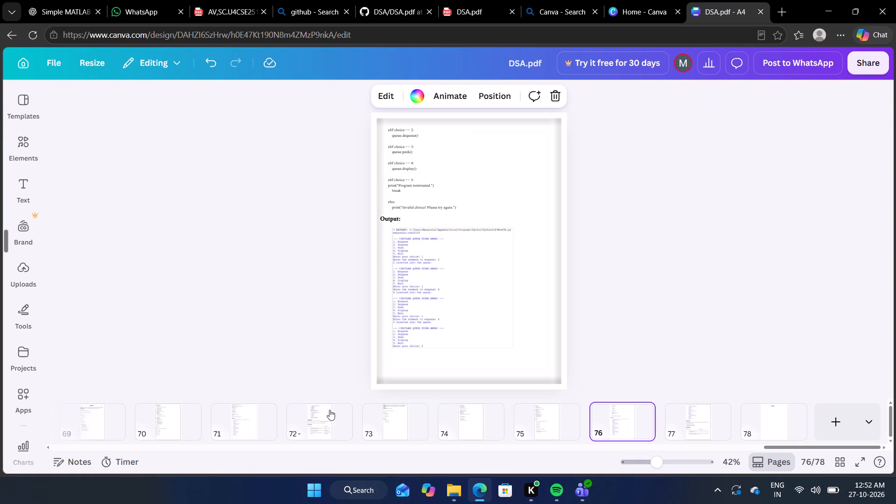
key("Right")
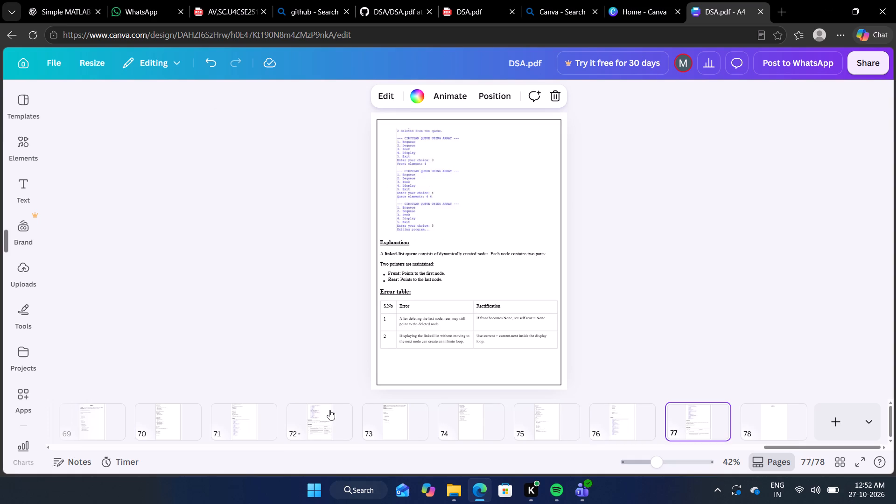
key("Right")
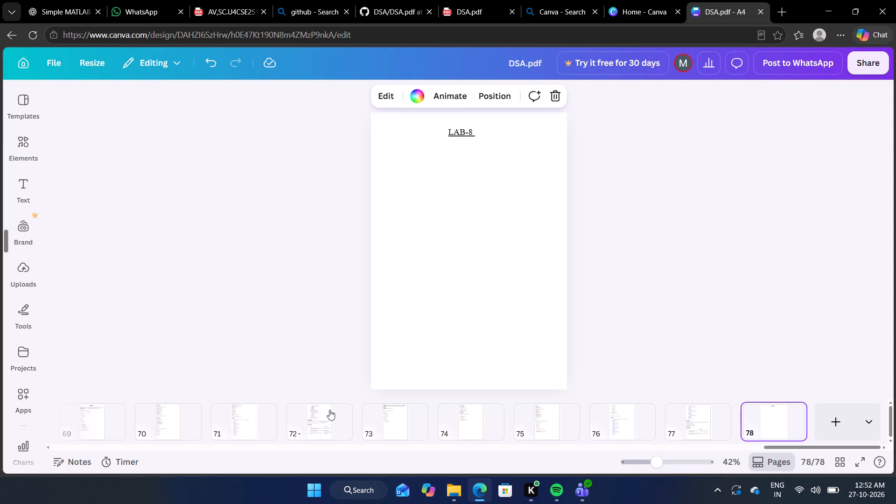
key("Left")
key("Left")
key("Left")
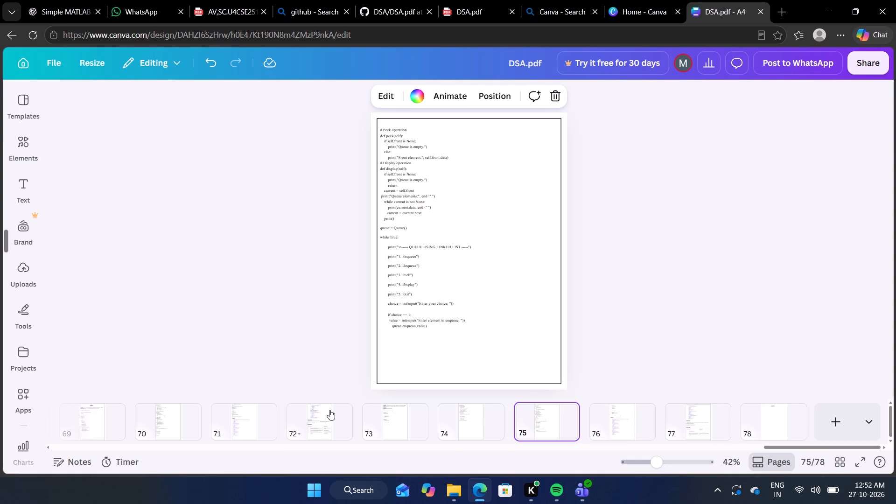
key("Left")
key("Left")
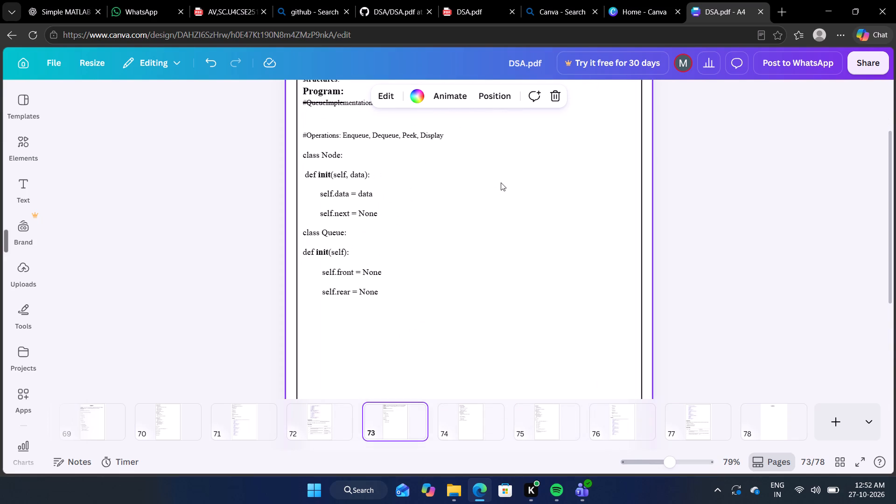
Move the "#QueueImplementation using Linked List" line on page 73 down, clear of the Program underline and aligned with the text below.
scroll(501, 182, "up", 2)
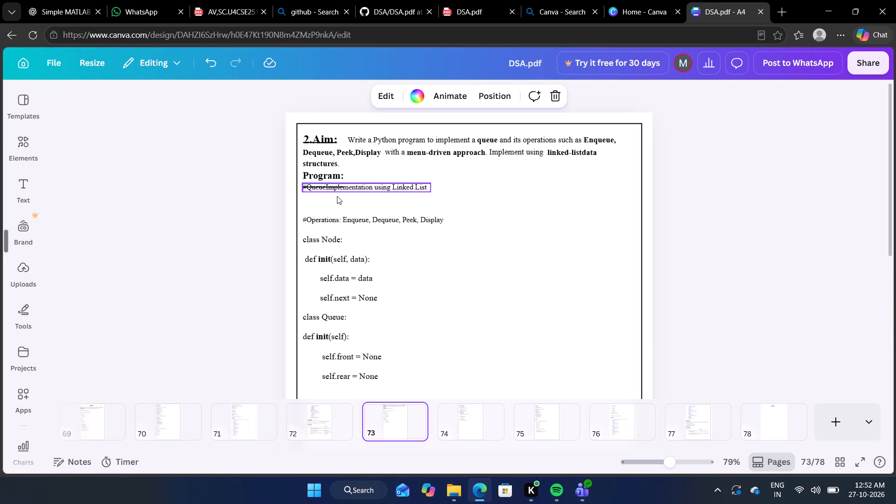
left_click(343, 187)
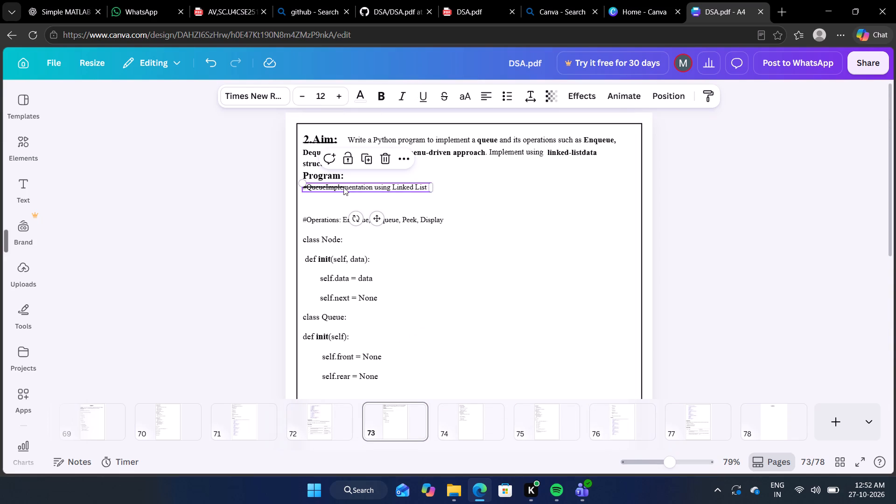
left_click_drag(343, 187, 346, 200)
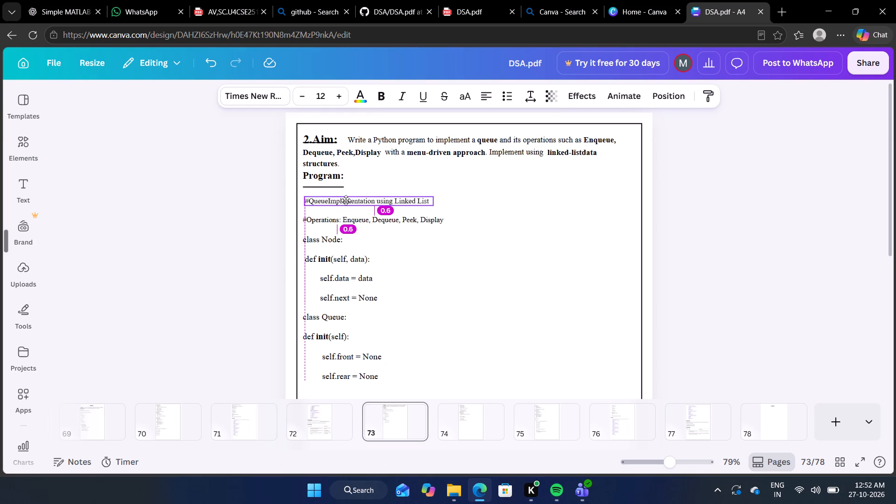
left_click_drag(346, 200, 341, 201)
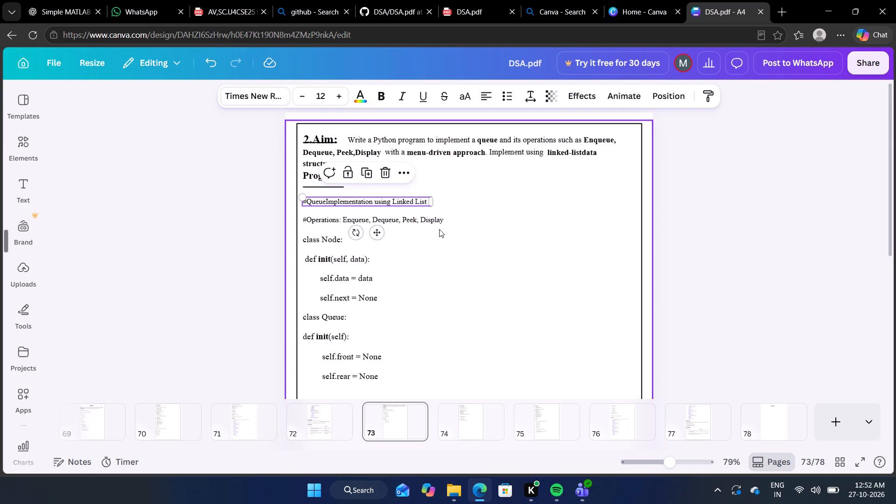
left_click(472, 234)
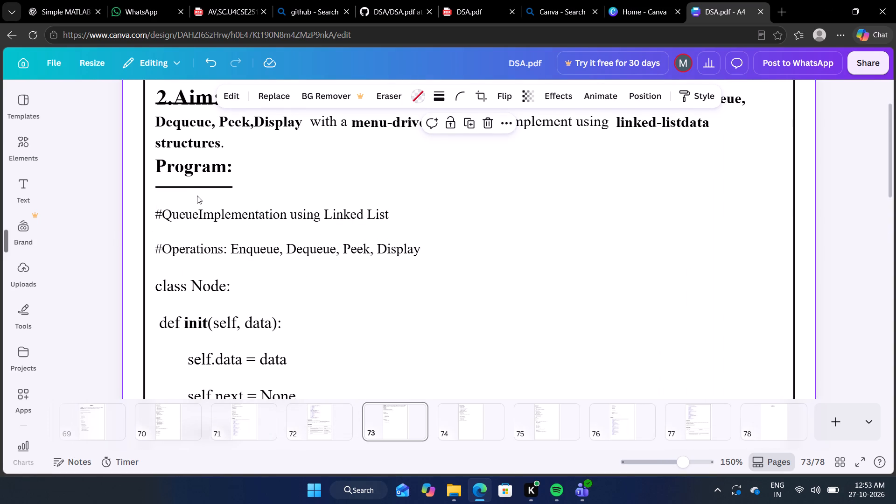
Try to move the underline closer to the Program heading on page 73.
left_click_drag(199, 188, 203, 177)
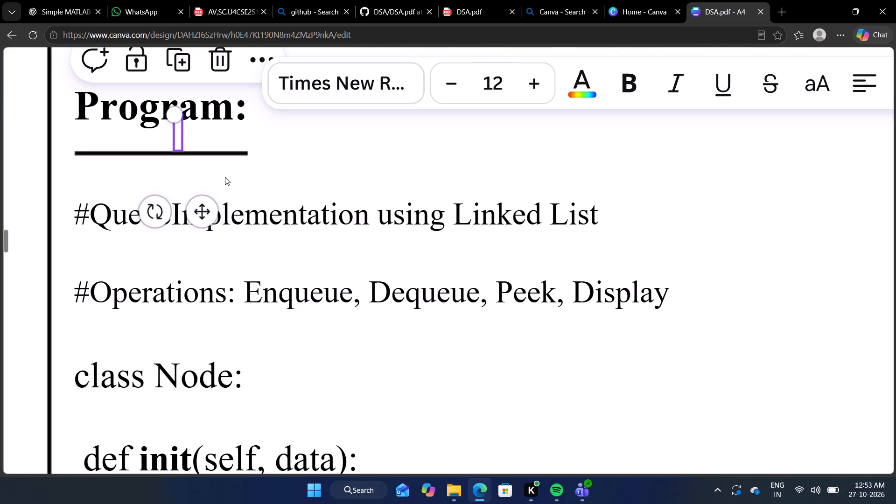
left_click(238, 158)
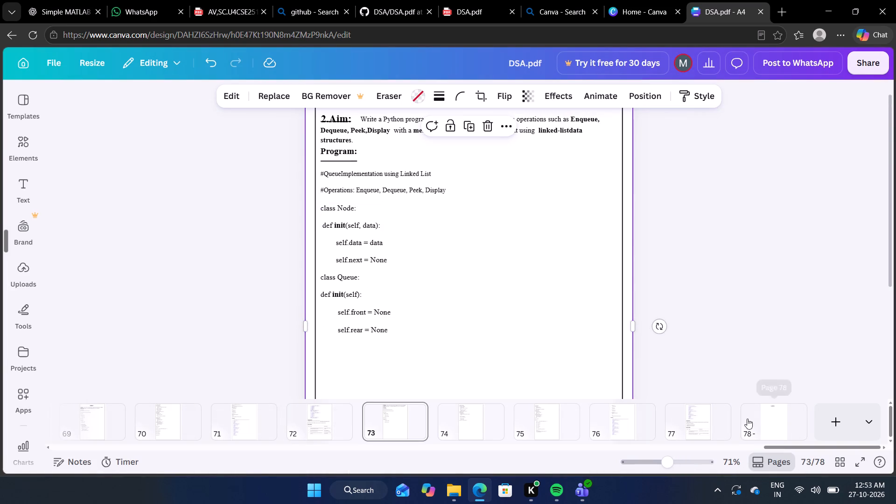
Add a text box to page 78 containing the text "program".
left_click(774, 417)
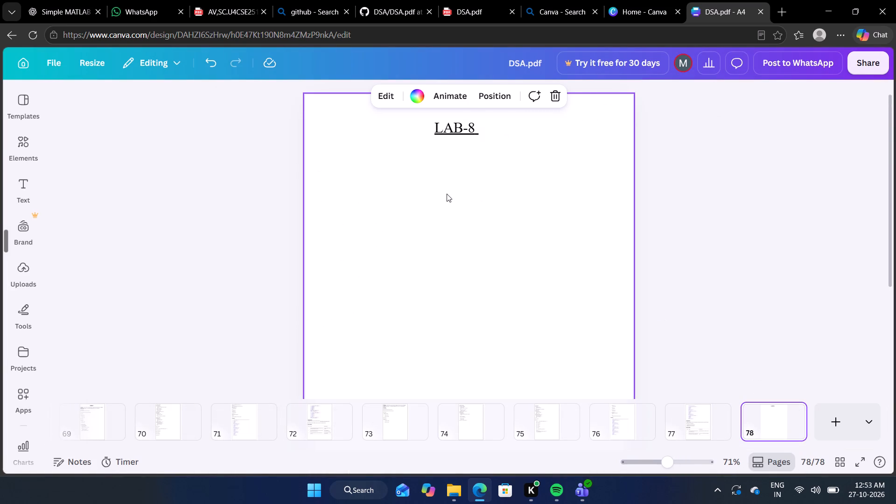
left_click(447, 194)
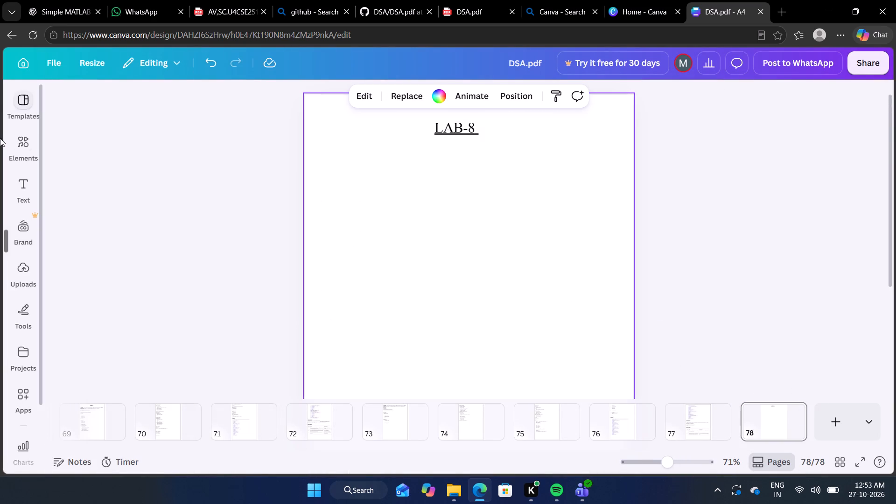
left_click(35, 182)
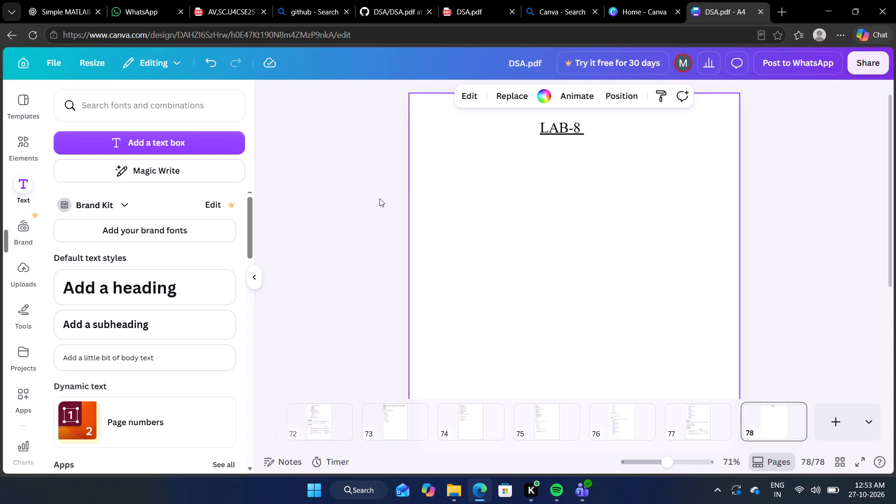
left_click(168, 137)
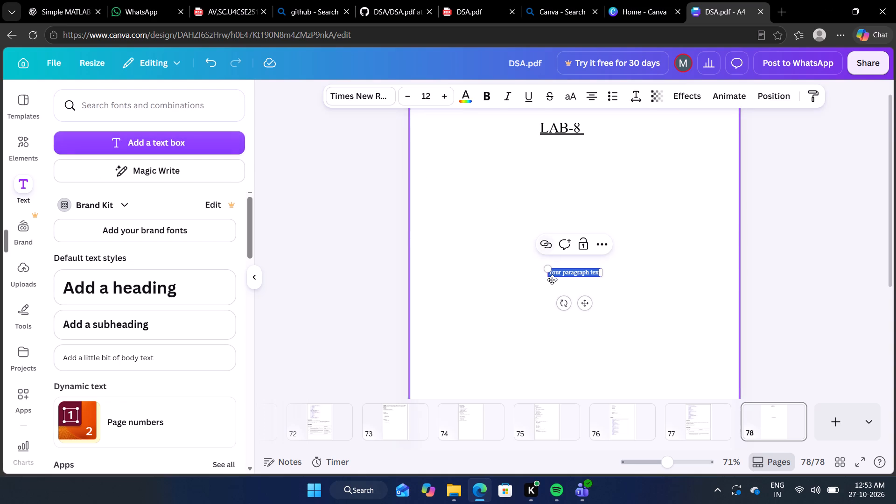
key("p")
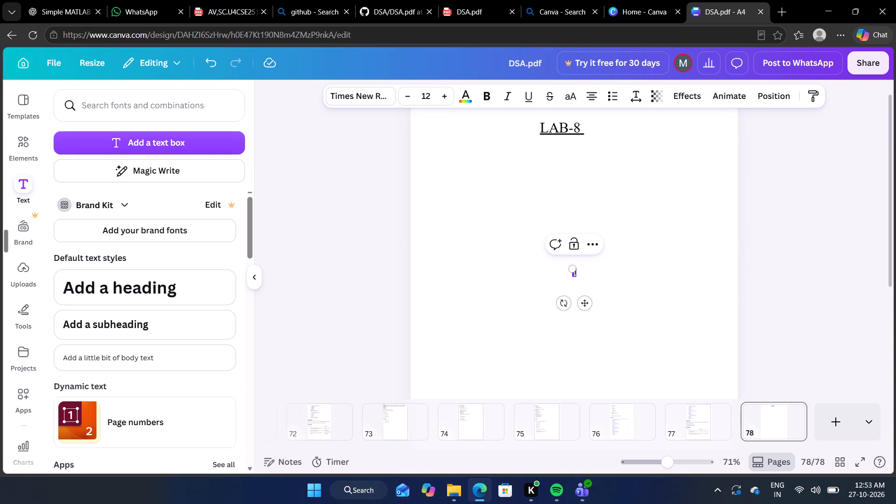
type("ro")
type("gra")
key("m")
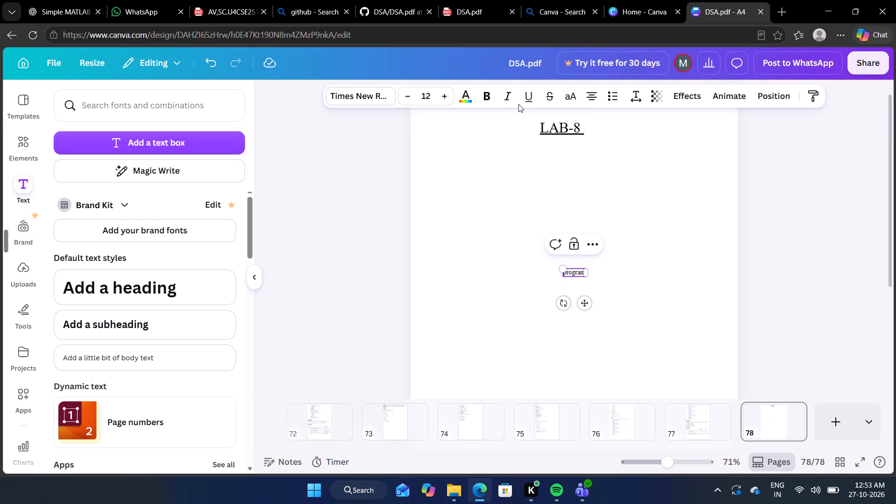
Make the "program" text on page 78 bold.
left_click(493, 94)
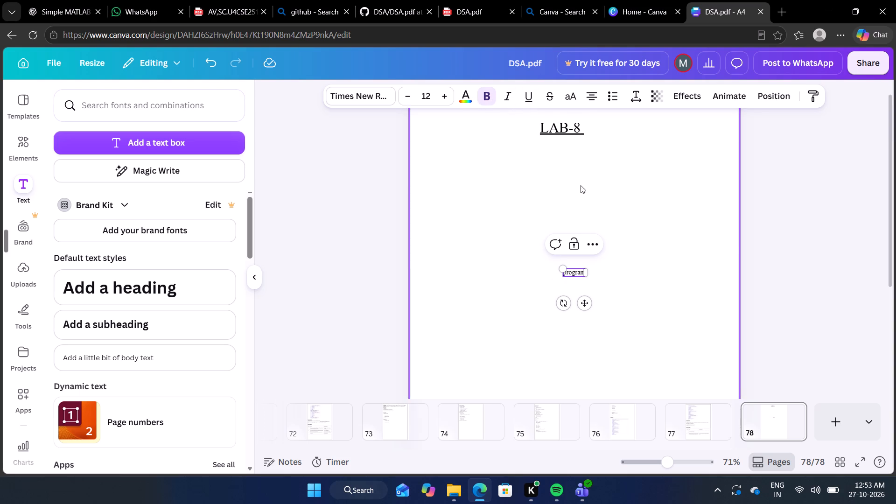
left_click(628, 273)
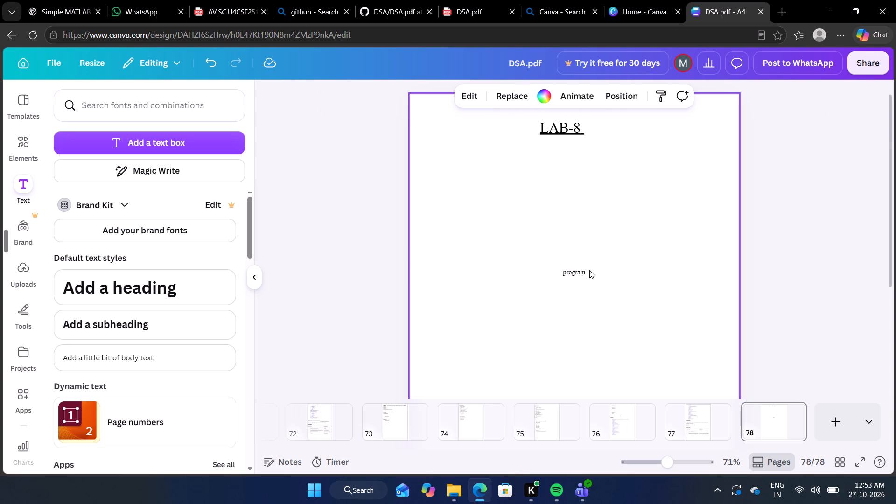
left_click(581, 274)
left_click(487, 97)
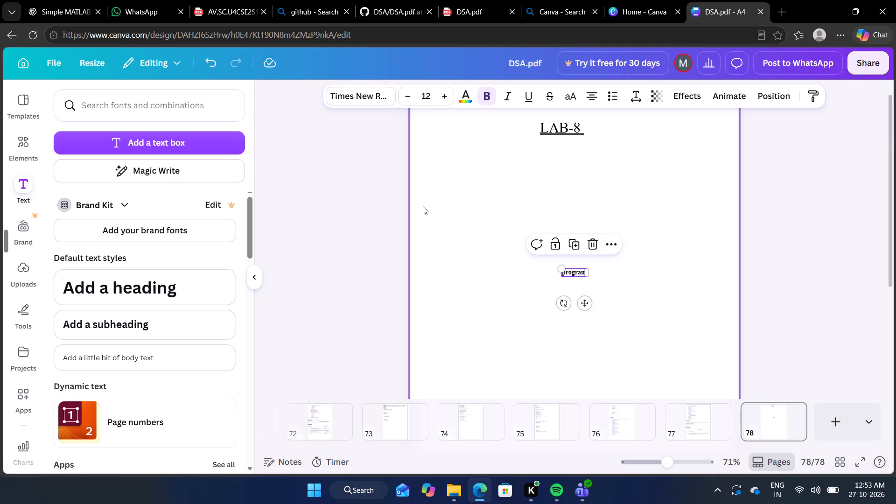
left_click(423, 207)
Move the "program" text up near the left margin of page 78, just below the LAB-8 heading.
left_click_drag(580, 272, 500, 186)
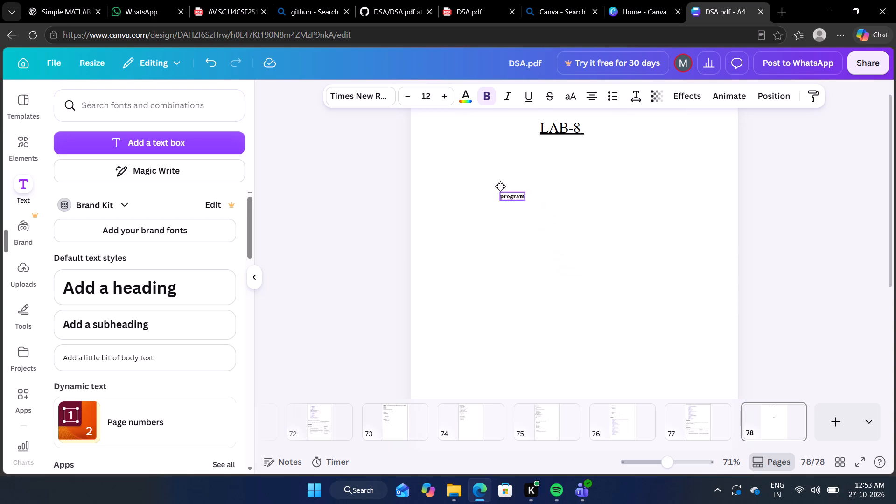
left_click_drag(500, 186, 463, 169)
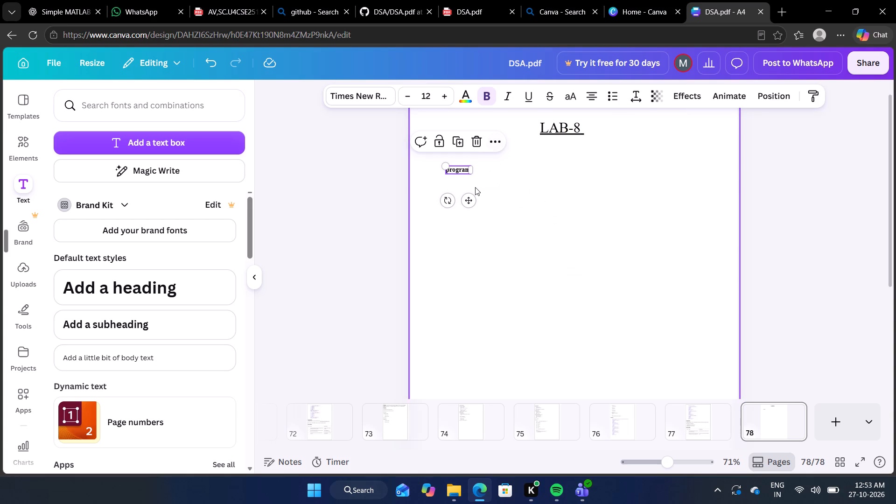
Set the "program" text to size 20 and widen its text box so the word fits on one line.
left_click(467, 170)
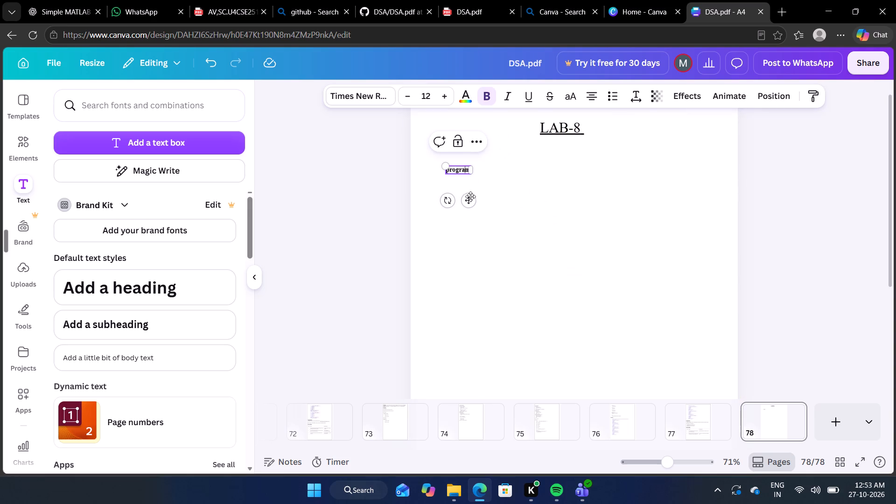
left_click(470, 197)
left_click_drag(471, 172, 527, 178)
left_click_drag(527, 178, 486, 187)
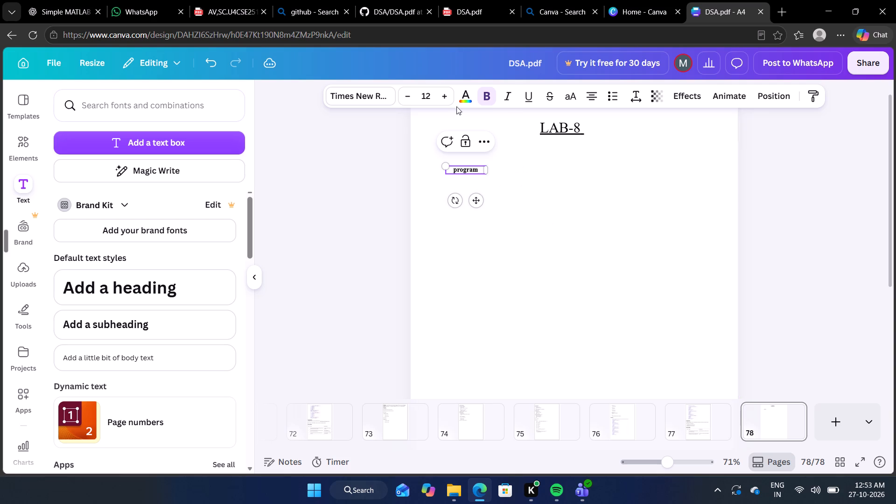
left_click(447, 99)
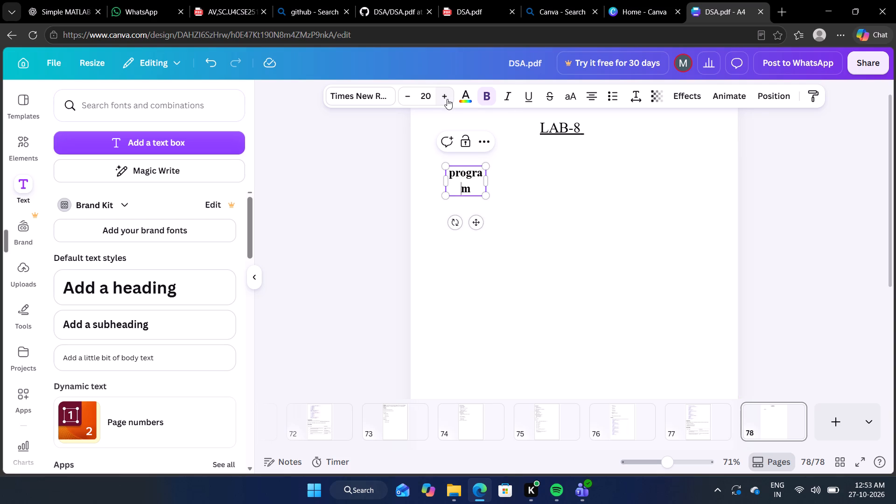
left_click(406, 95)
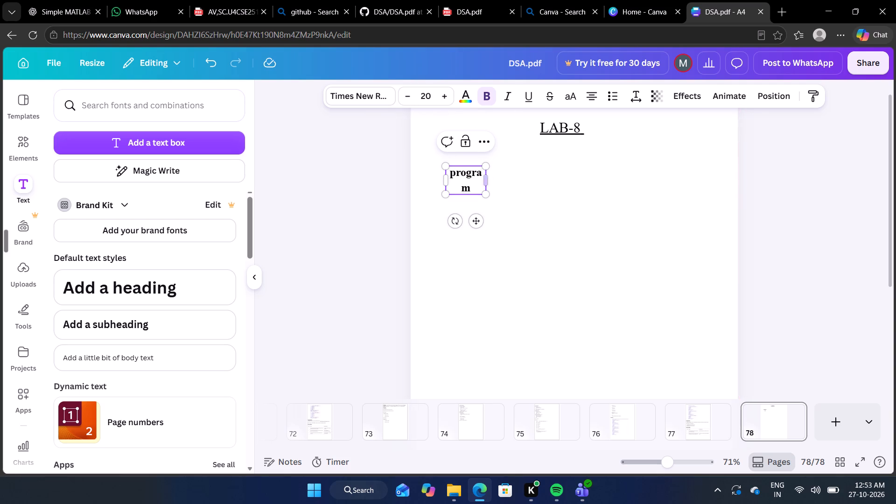
left_click_drag(487, 181, 518, 172)
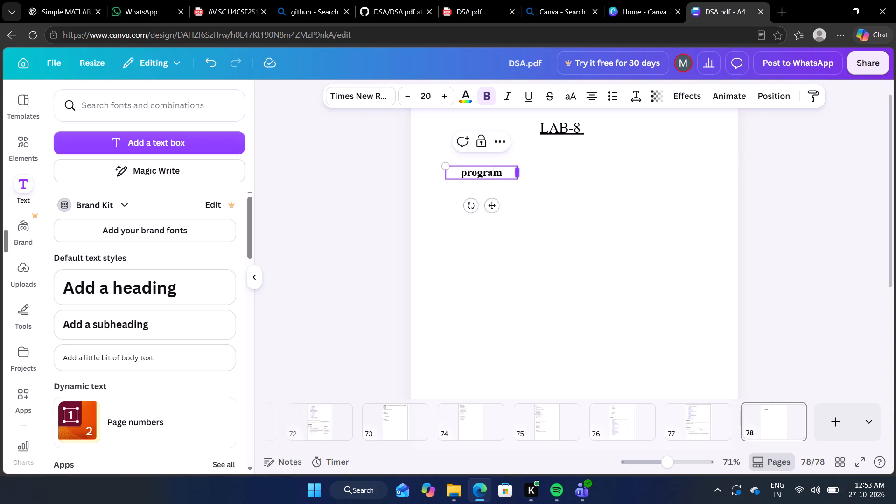
left_click(546, 179)
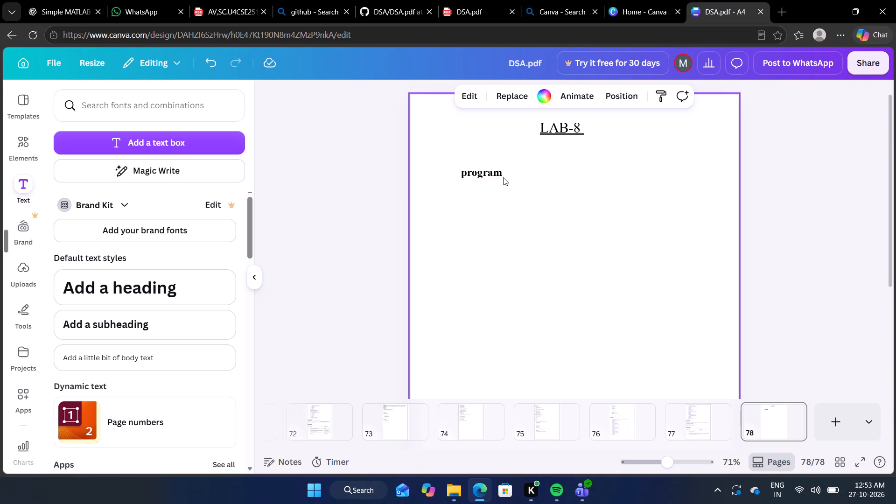
Shift the enlarged "program" text slightly closer to page 78's left margin and the LAB-8 heading.
left_click_drag(495, 173, 482, 167)
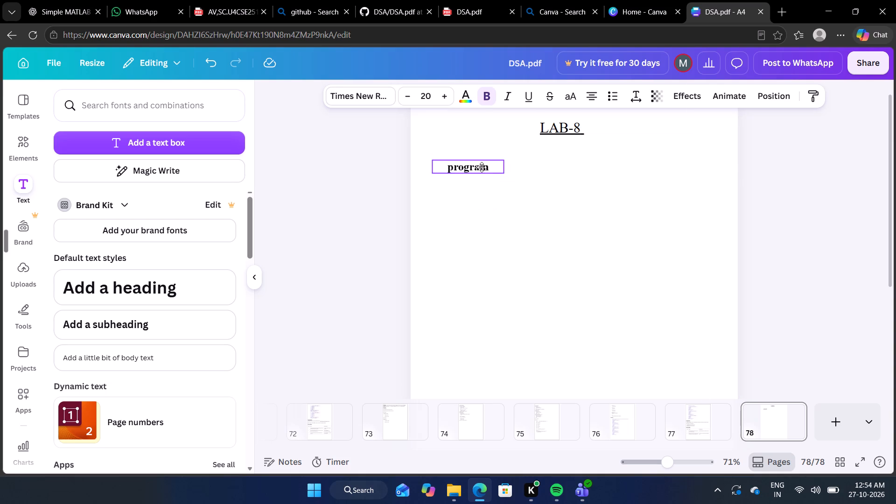
left_click_drag(482, 167, 483, 162)
scroll(507, 186, "up", 2)
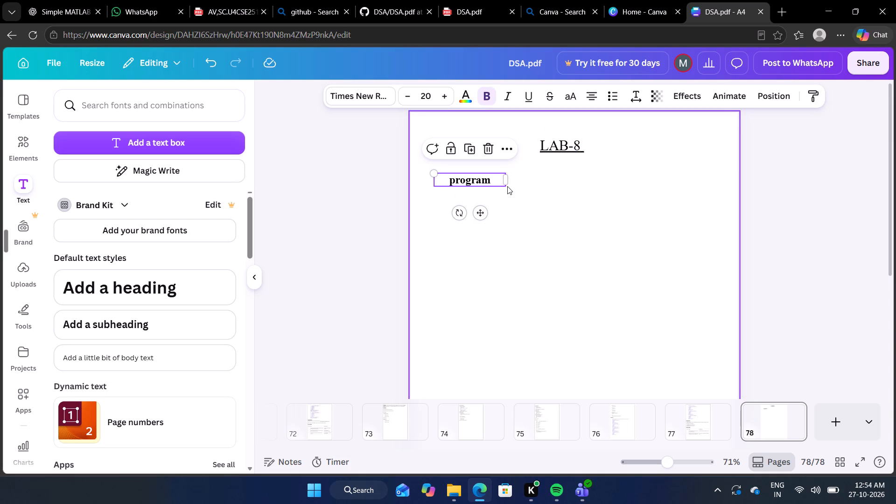
Move the LAB-8 heading on page 78 slightly upward, closer to the page's top edge.
left_click_drag(562, 153, 565, 147)
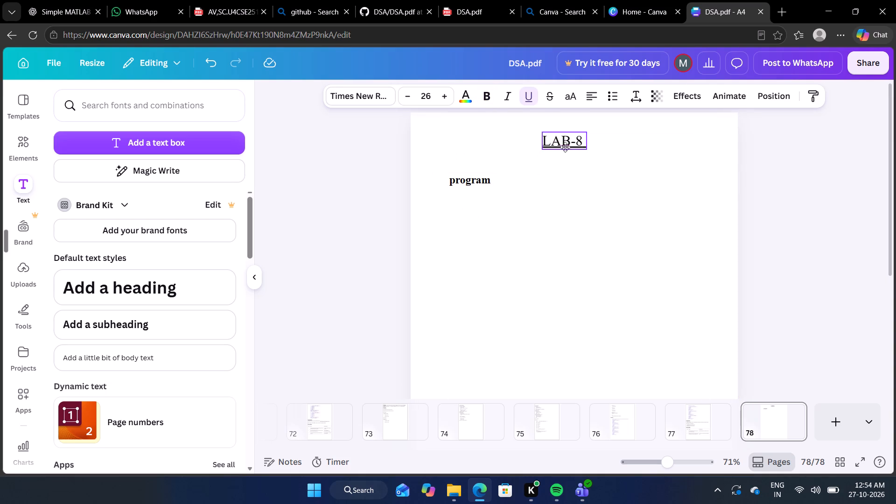
left_click_drag(565, 147, 565, 144)
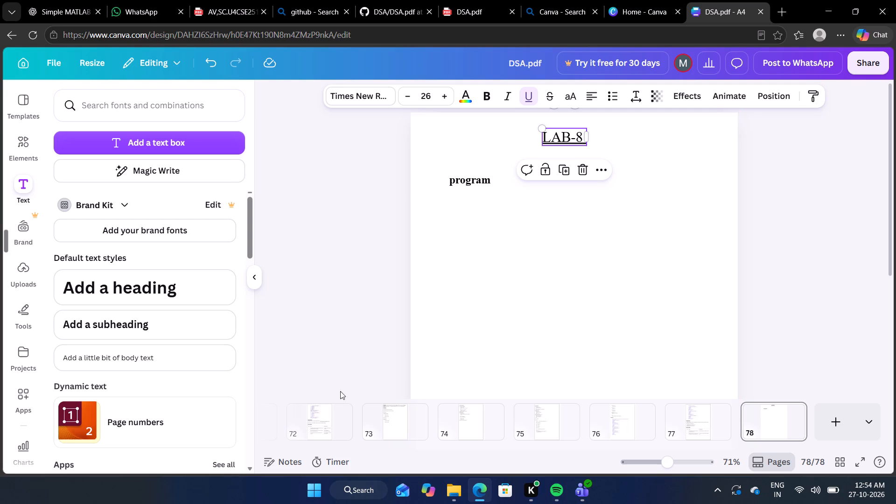
Copy the "1.Aim:" heading from the Lab-7 page (page 69) and paste it onto page 78, allowing Canva clipboard access.
scroll(327, 408, "right", 2)
scroll(361, 425, "right", 2)
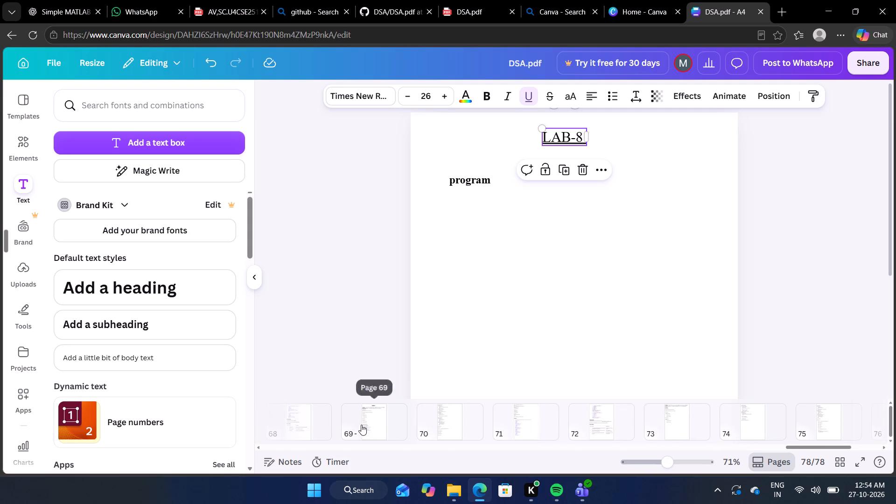
left_click(375, 425)
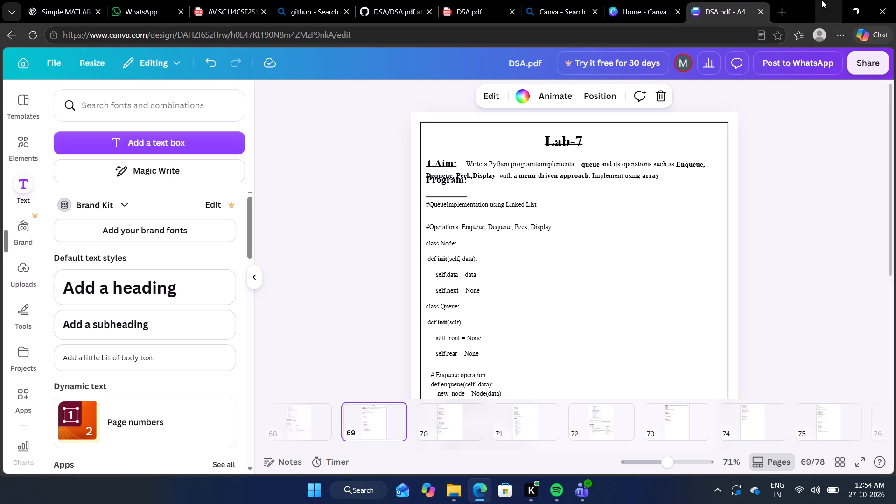
left_click(448, 168)
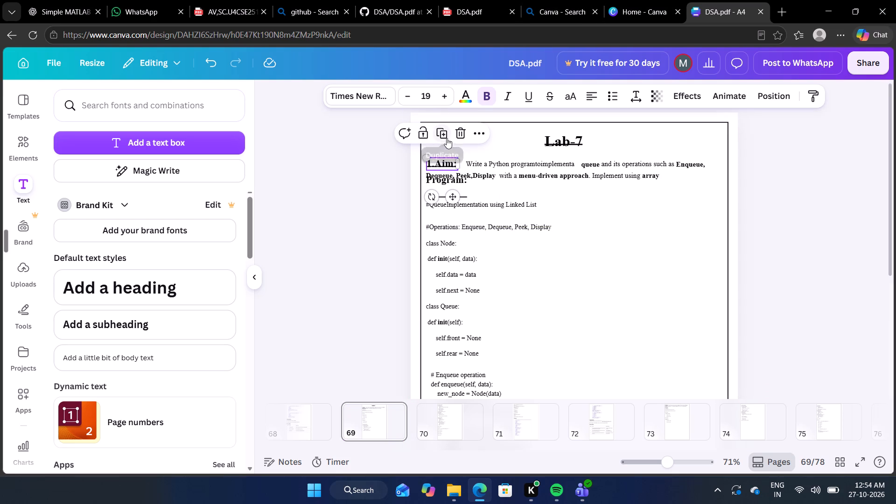
left_click(481, 134)
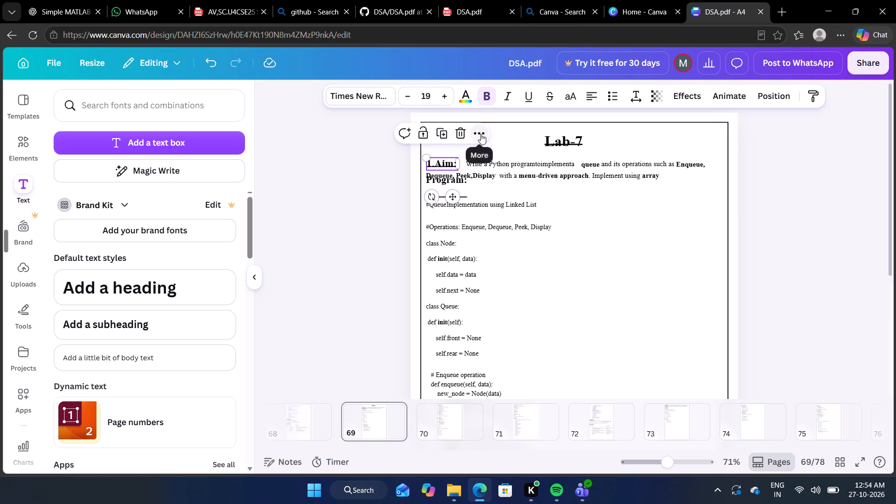
left_click(500, 159)
scroll(624, 445, "left", 12)
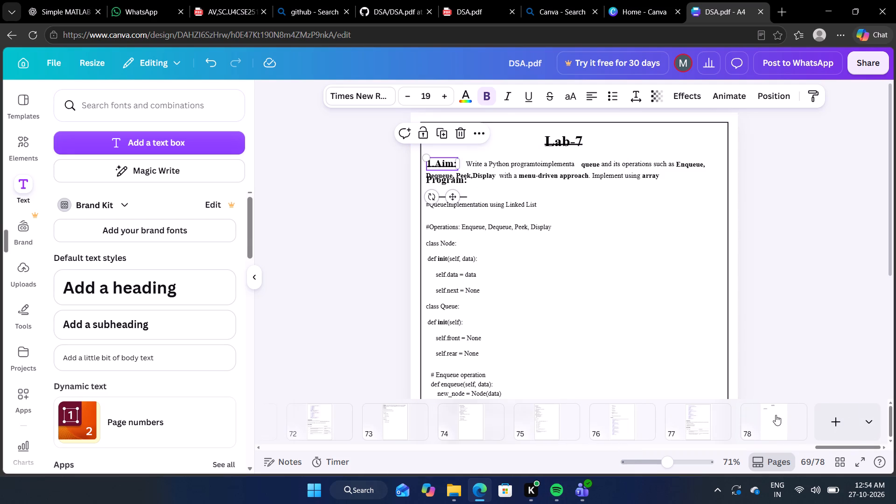
left_click(774, 415)
right_click(447, 145)
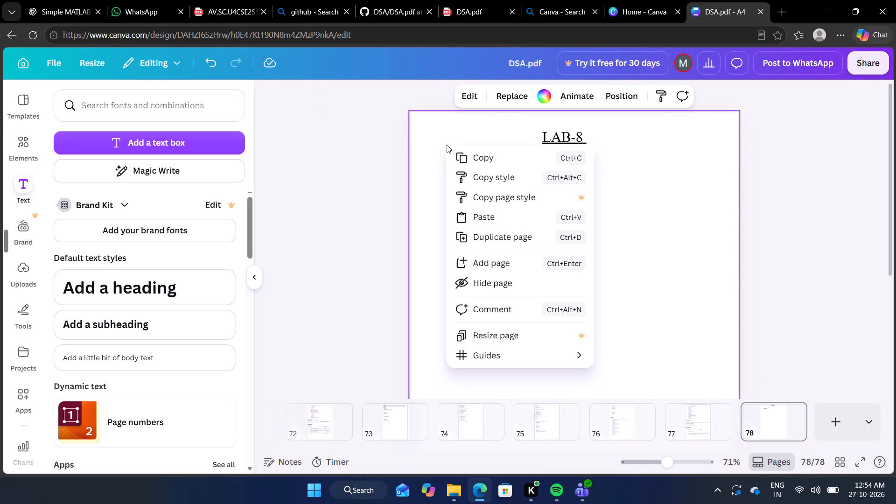
left_click(486, 217)
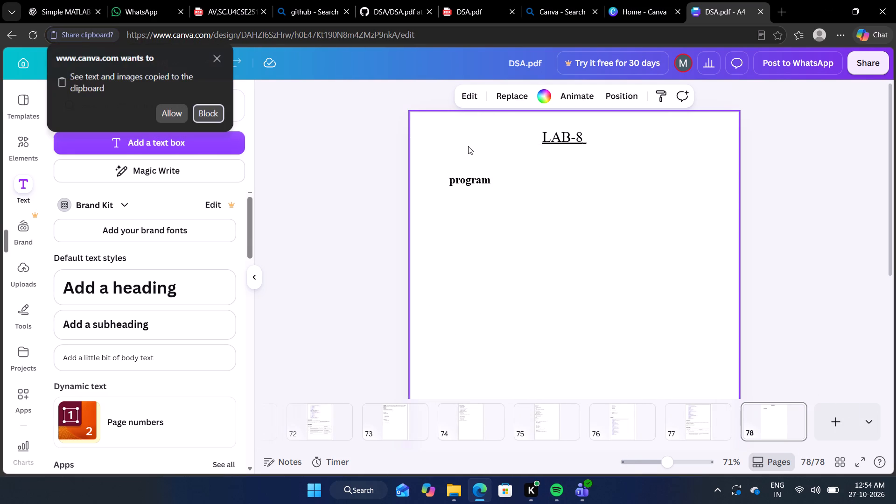
left_click(171, 115)
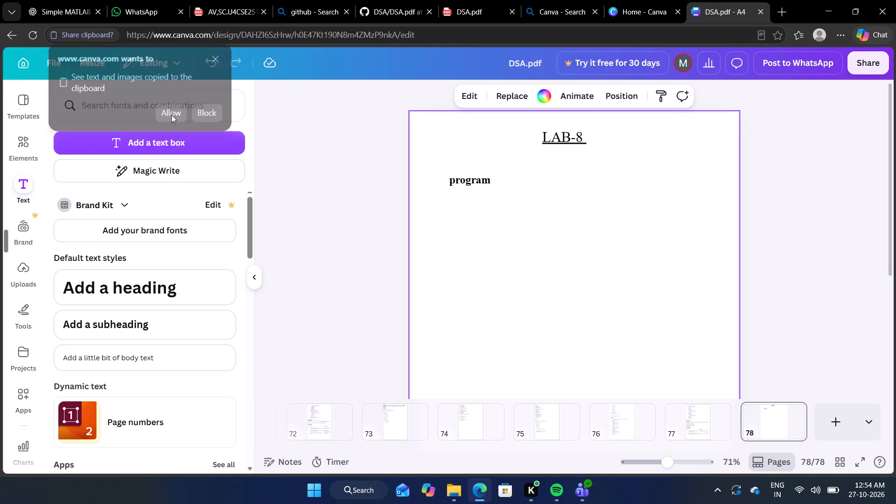
left_click(492, 164)
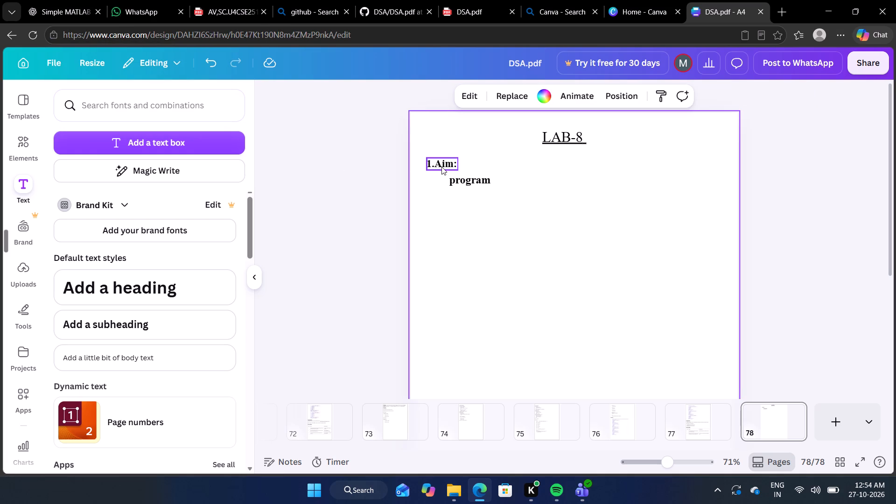
left_click(433, 164)
left_click(432, 166)
left_click(432, 166)
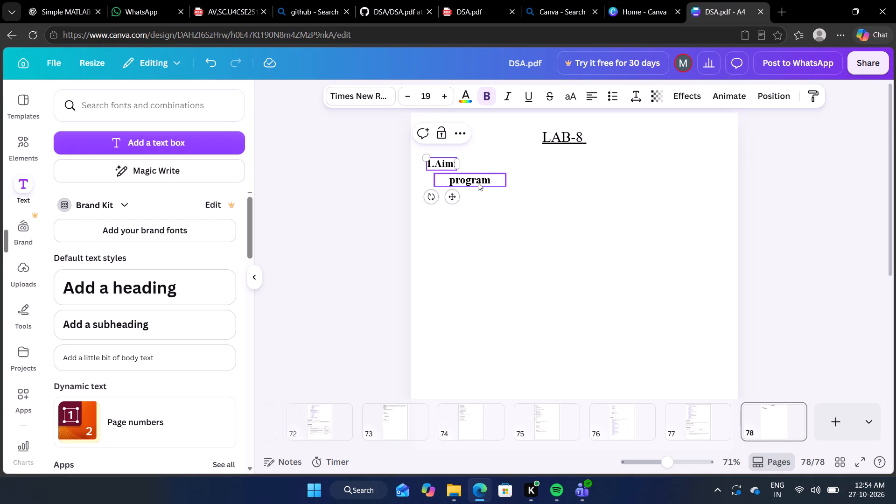
Move the "program" text on page 78 toward the left margin and slightly down, beneath the "1.Aim:" heading.
left_click_drag(478, 182, 452, 187)
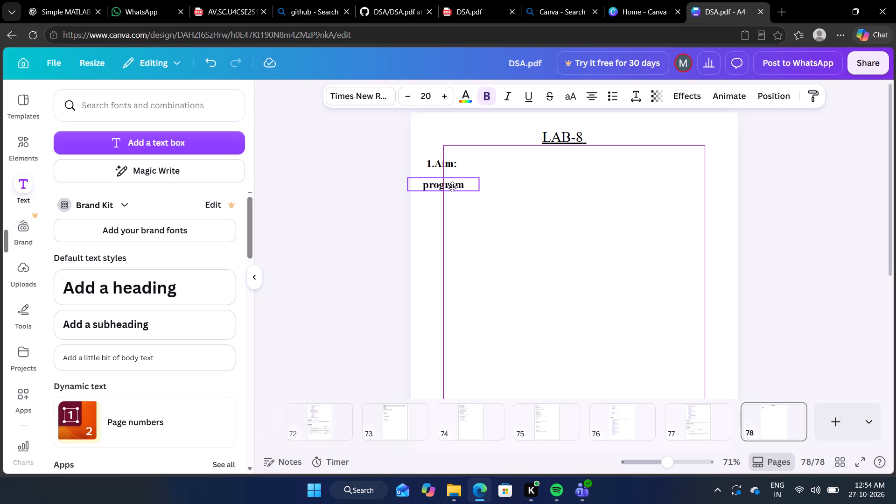
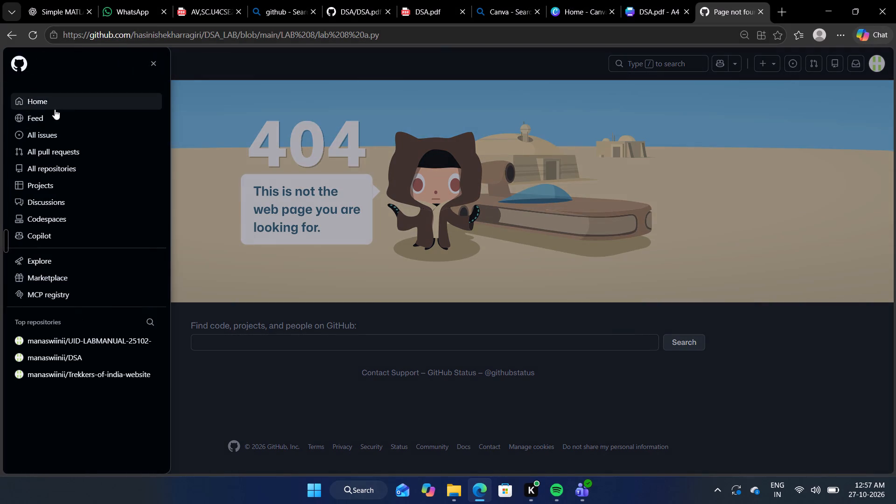
Leave the page-not-found screen and open the GitHub Feed.
left_click(71, 111)
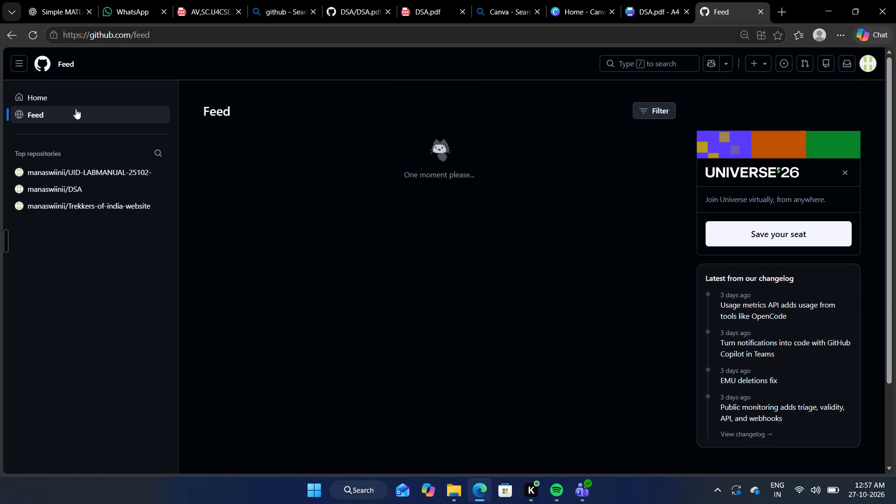
Search GitHub for a classmate's DSA_LAB repository by entering the account username followed by /DSA_LAB.
left_click(77, 103)
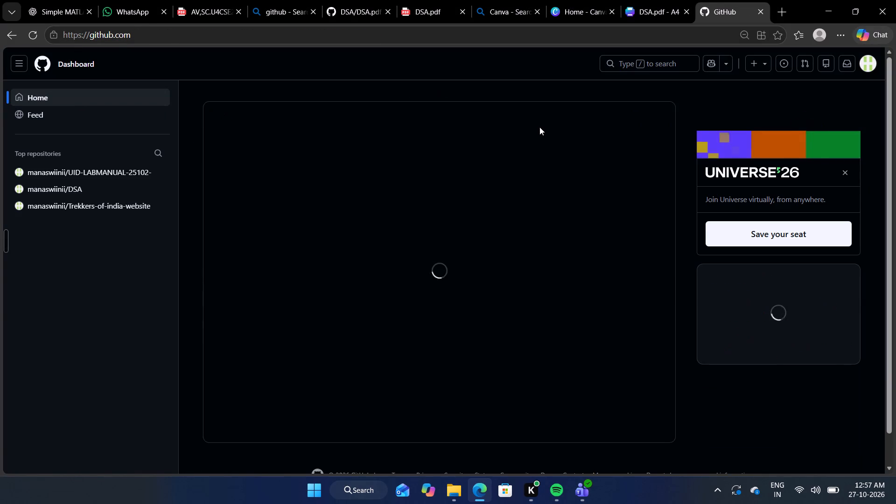
left_click(660, 59)
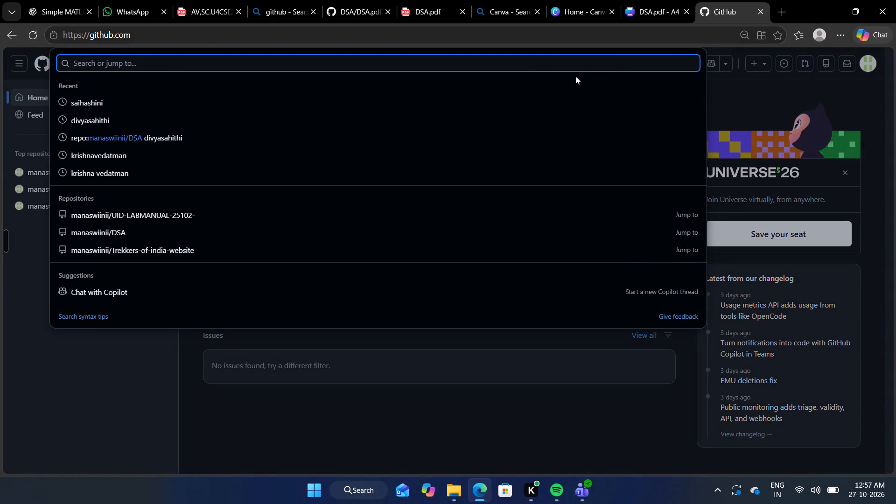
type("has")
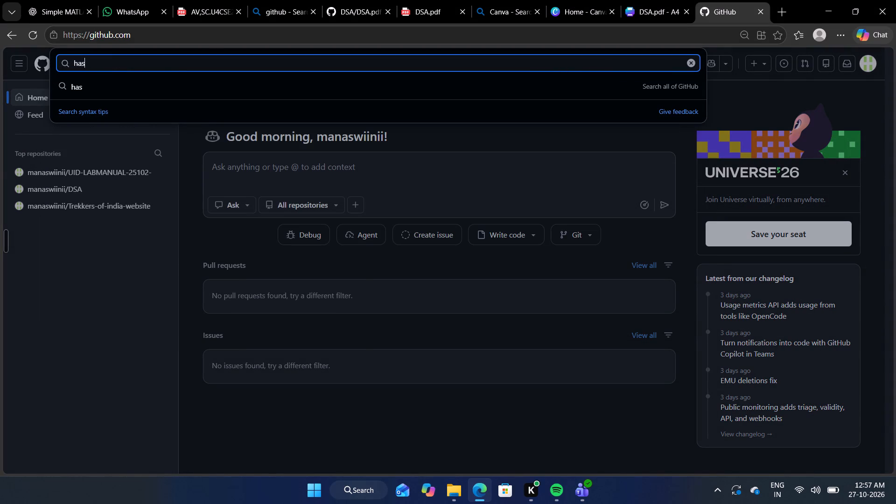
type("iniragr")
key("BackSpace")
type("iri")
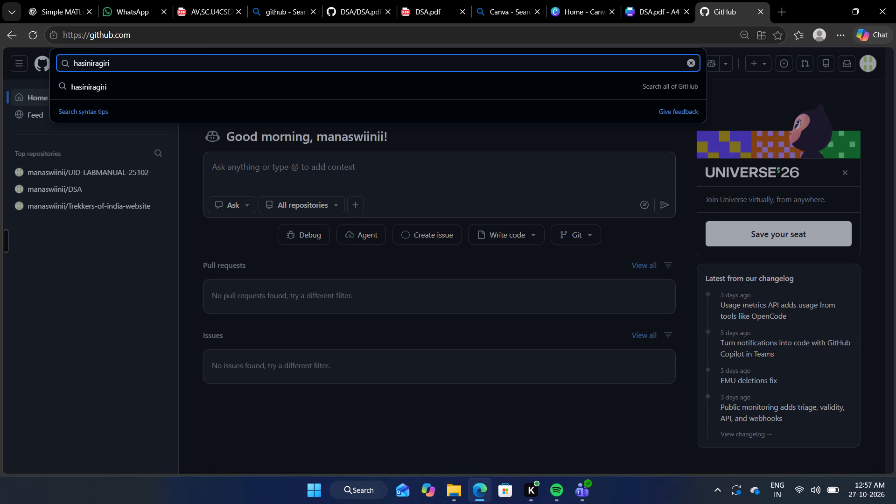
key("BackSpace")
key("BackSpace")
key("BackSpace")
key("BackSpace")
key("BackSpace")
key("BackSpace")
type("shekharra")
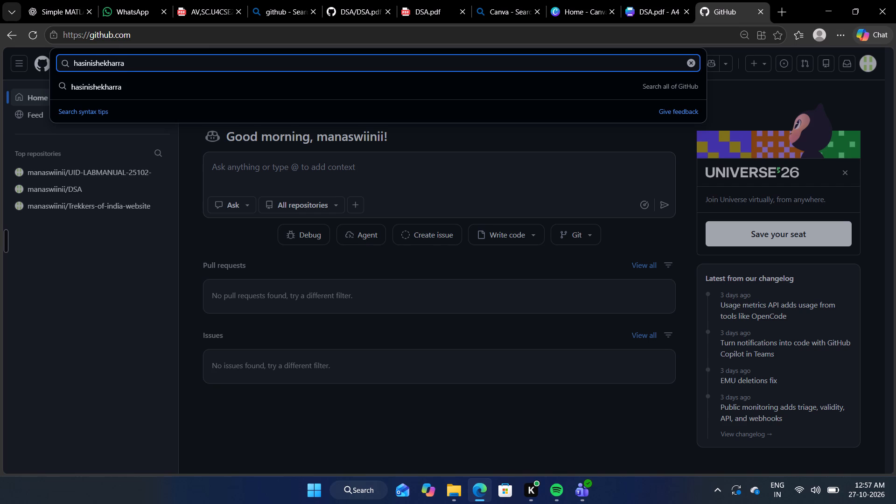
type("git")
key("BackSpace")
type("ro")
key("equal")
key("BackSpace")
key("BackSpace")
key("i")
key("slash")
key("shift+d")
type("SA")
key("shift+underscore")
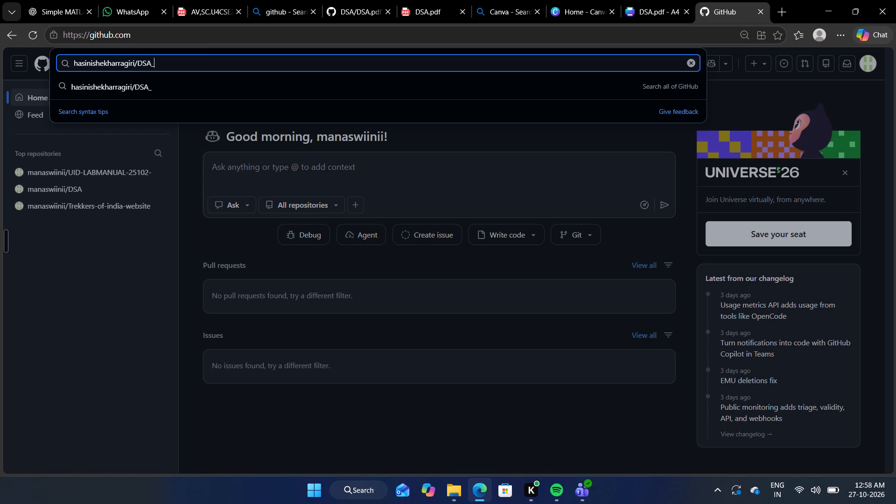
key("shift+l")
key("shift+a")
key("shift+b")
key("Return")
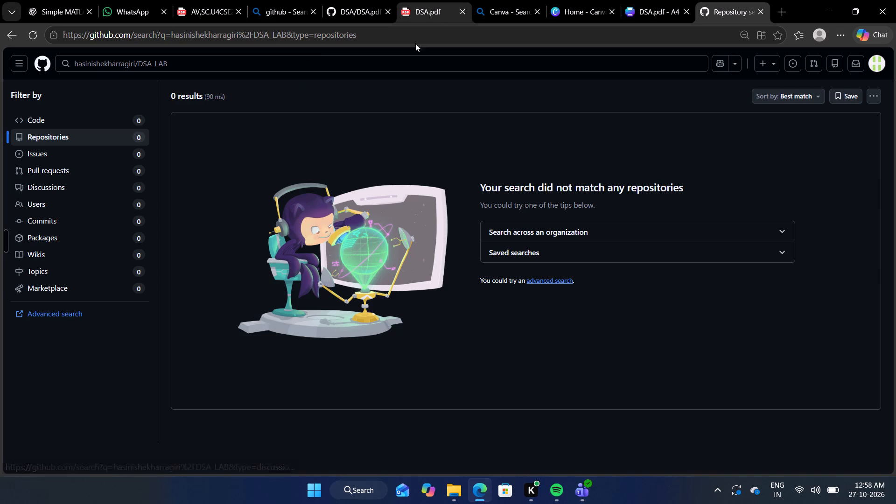
Open Week8a.py from the LAB-8 folder of the DSA repository on GitHub.
left_click(658, 0)
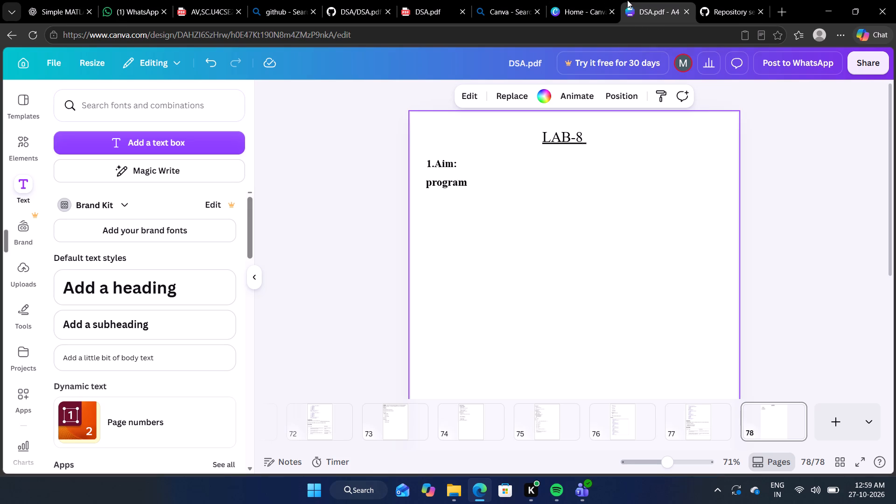
scroll(627, 0, "down", 2)
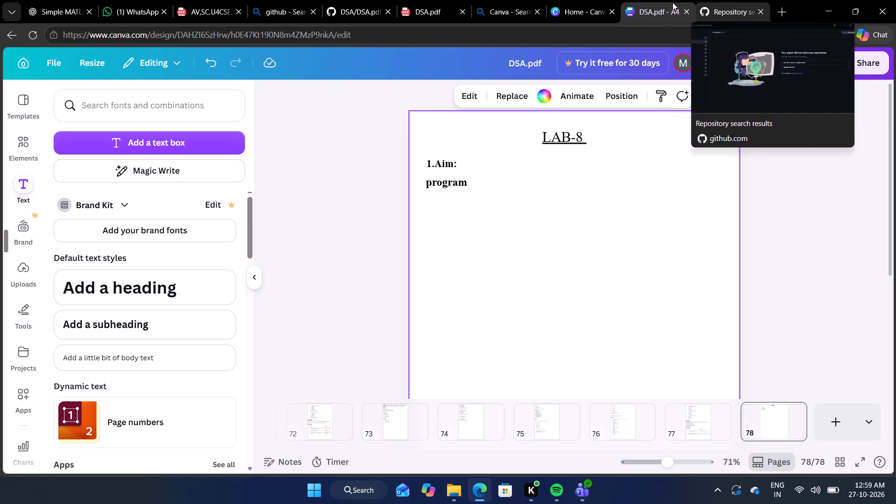
left_click(299, 4)
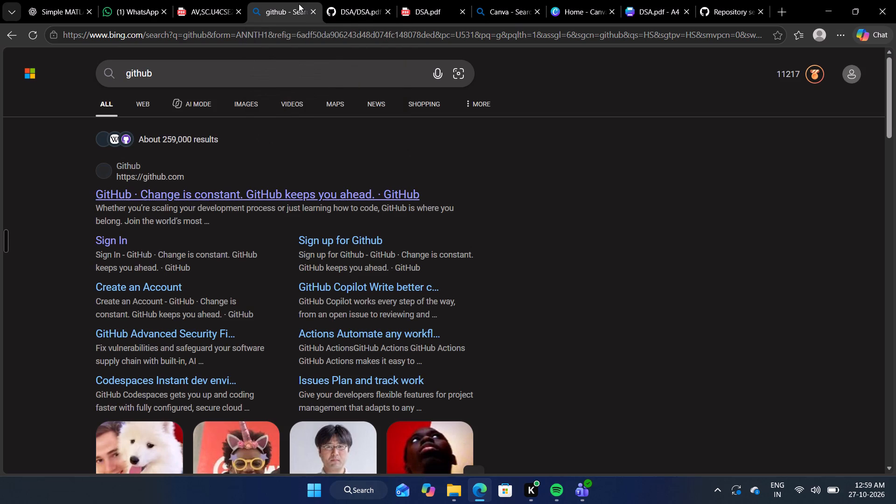
left_click(346, 4)
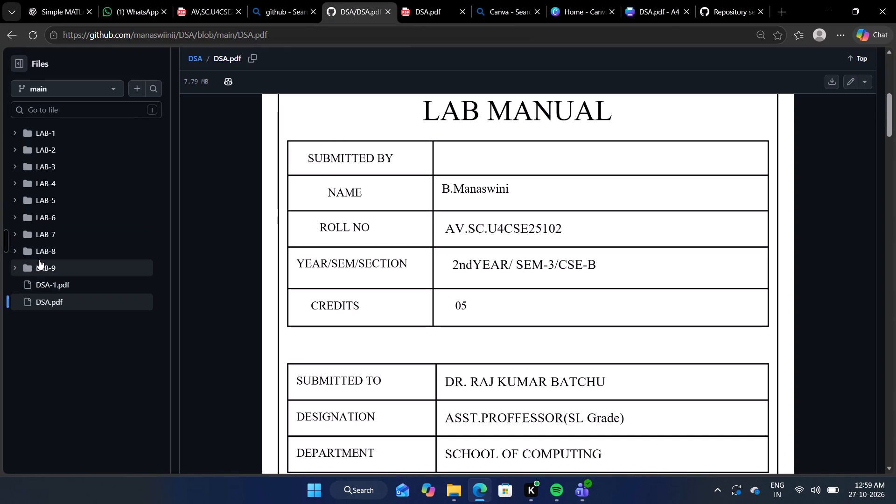
left_click(46, 252)
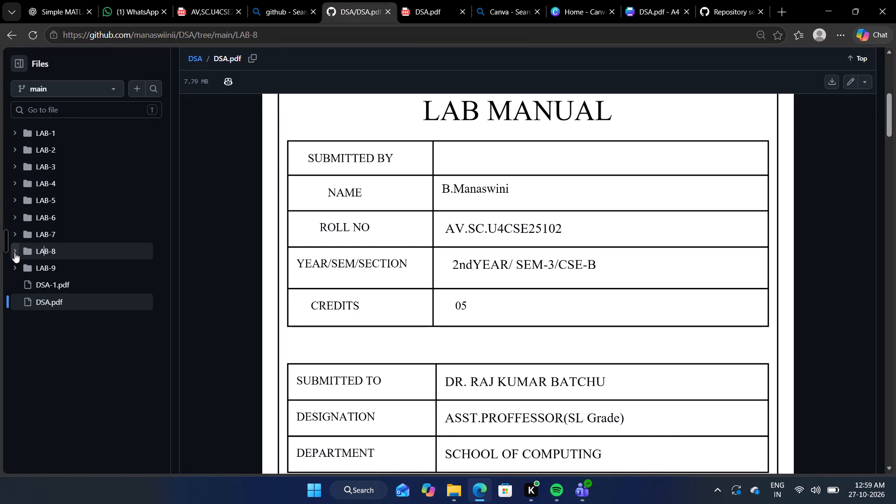
double_click(14, 255)
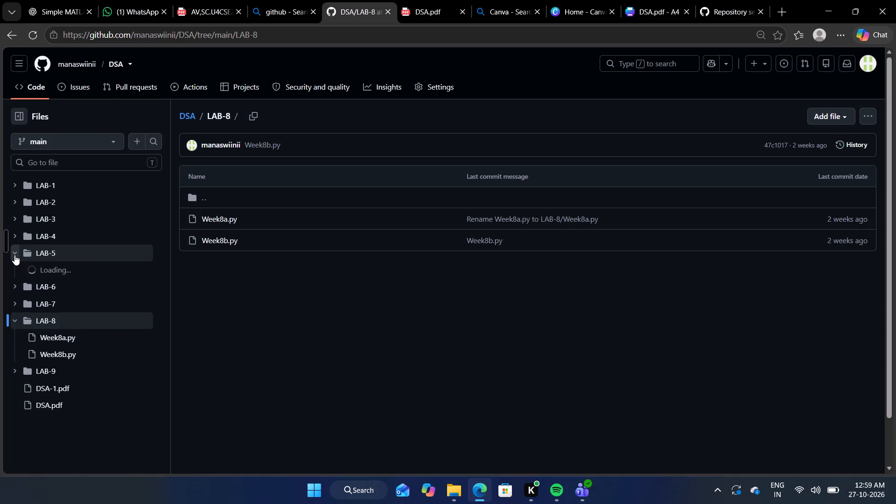
left_click(14, 255)
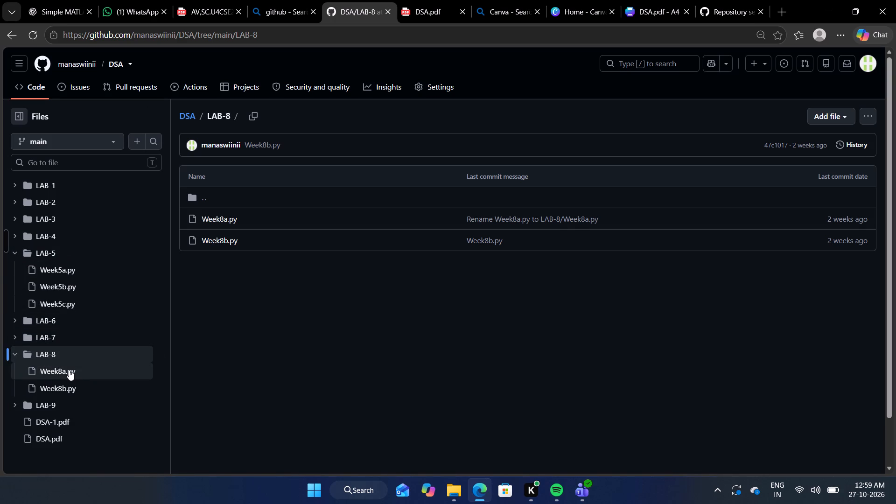
left_click(225, 218)
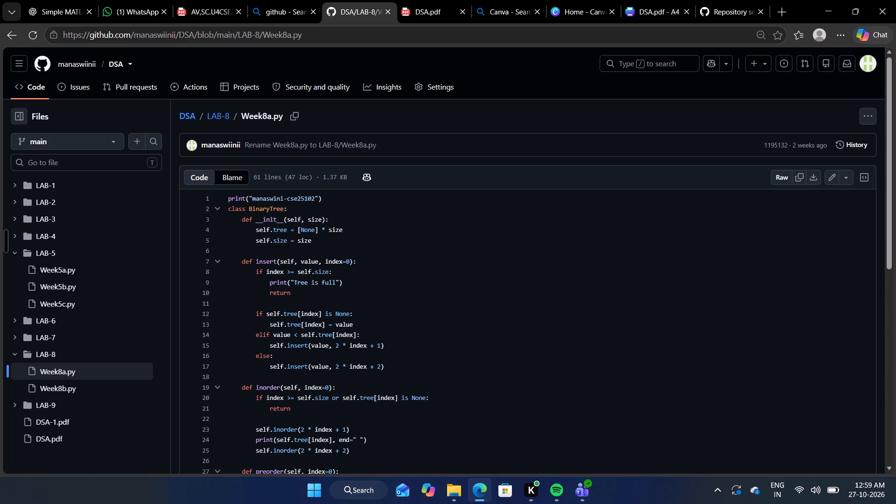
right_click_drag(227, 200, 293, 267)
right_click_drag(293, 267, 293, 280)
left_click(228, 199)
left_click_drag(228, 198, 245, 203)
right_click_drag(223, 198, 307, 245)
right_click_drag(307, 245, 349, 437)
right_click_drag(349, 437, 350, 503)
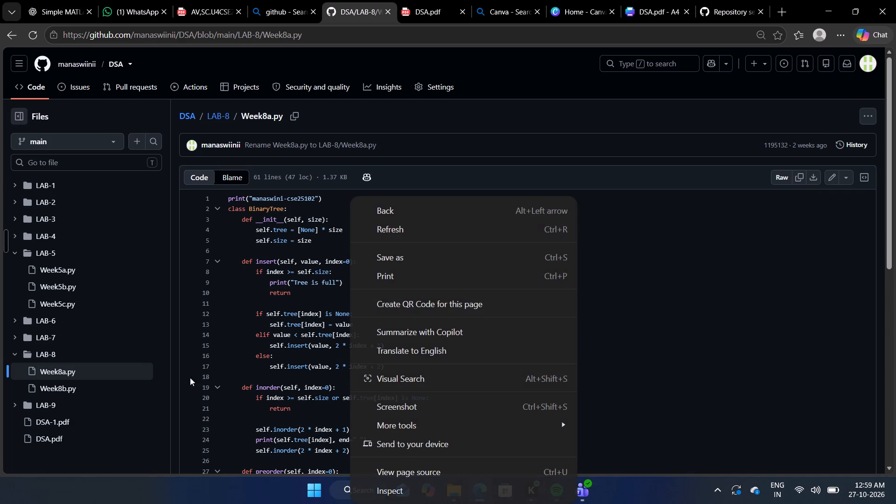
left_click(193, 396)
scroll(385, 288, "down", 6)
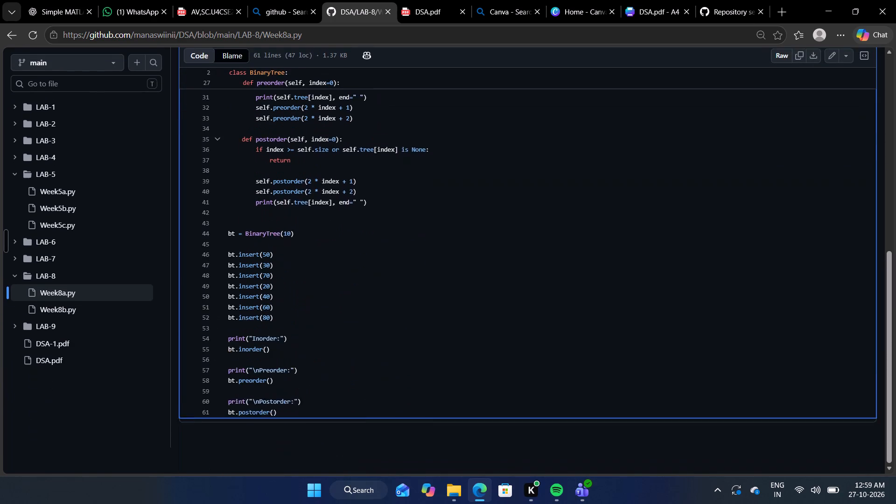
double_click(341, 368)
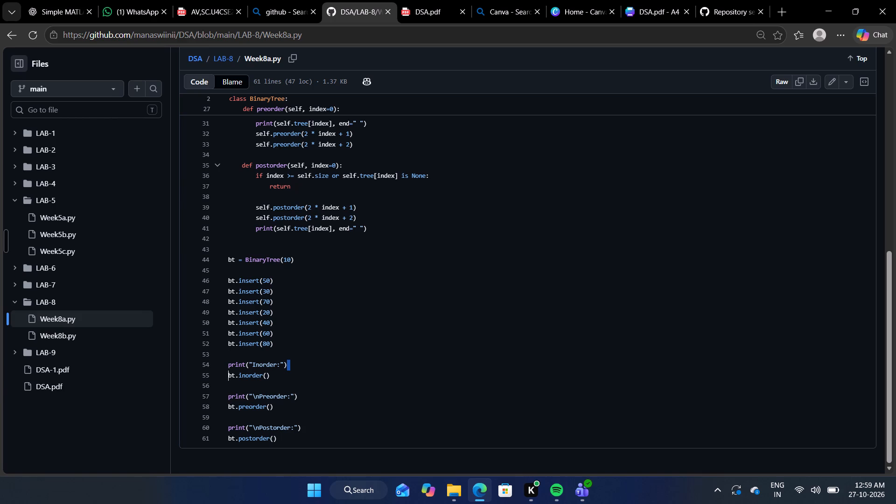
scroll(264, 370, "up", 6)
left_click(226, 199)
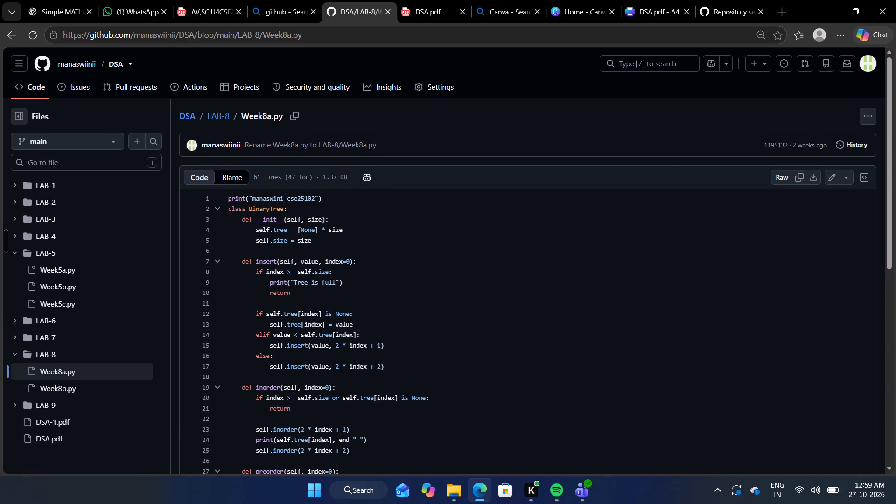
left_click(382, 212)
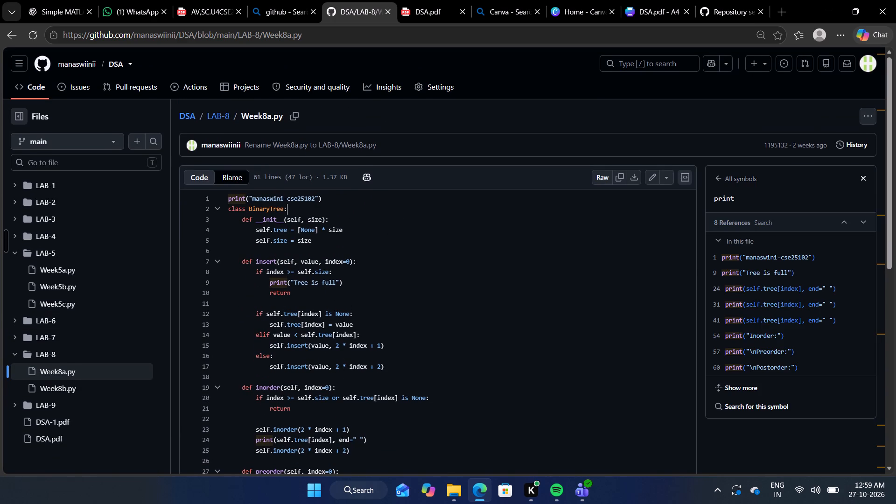
Copy the full code of Week8a.py on GitHub, from the opening print line through bt.postorder().
left_click_drag(224, 197, 415, 406)
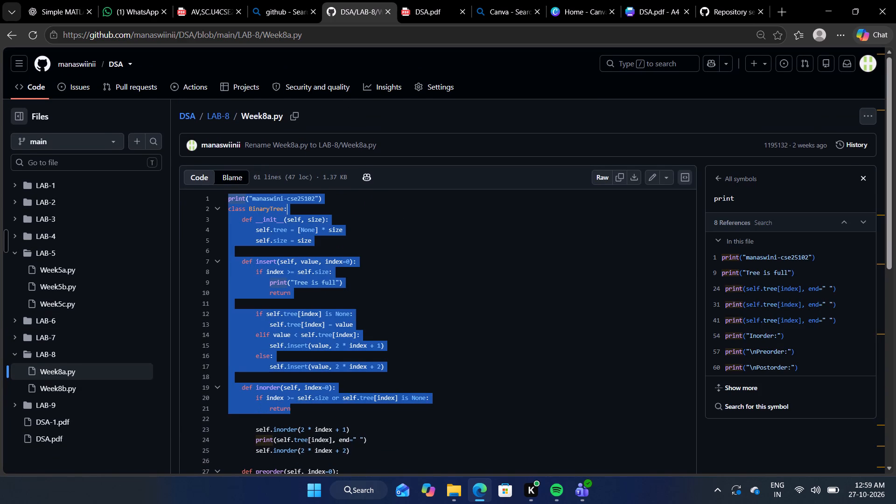
left_click_drag(415, 406, 413, 501)
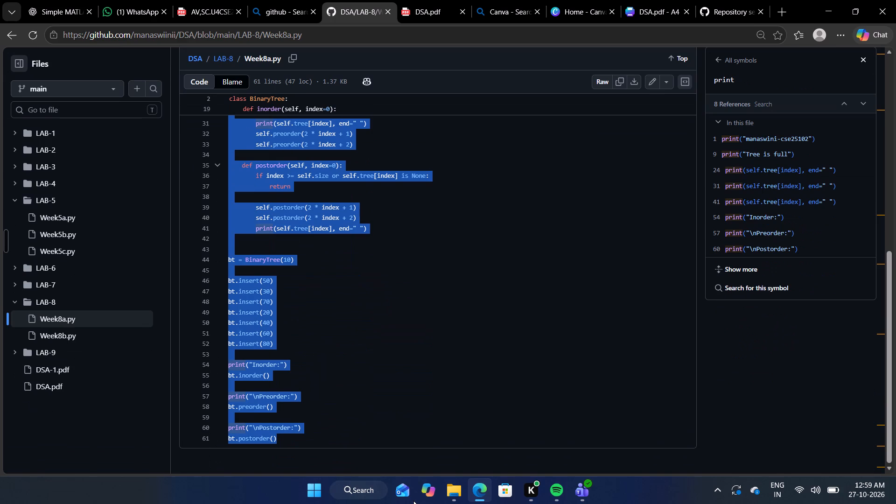
key("ctrl+c")
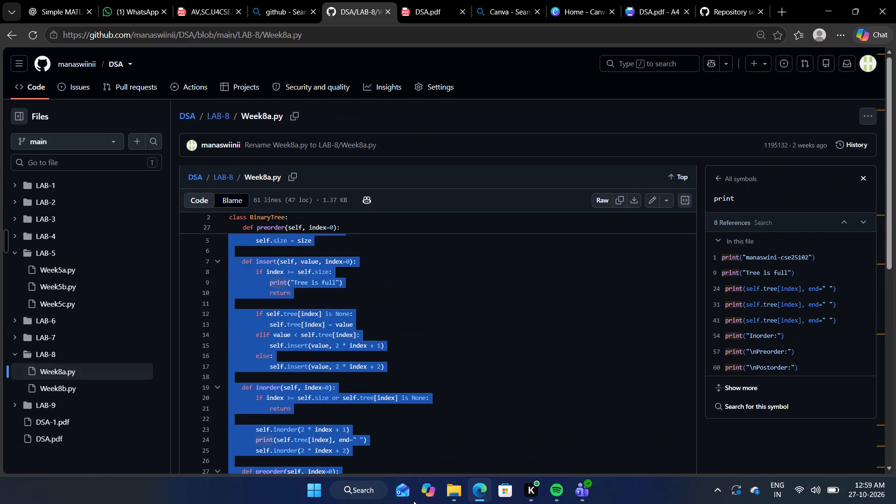
left_click_drag(413, 501, 385, 307)
left_click(385, 307)
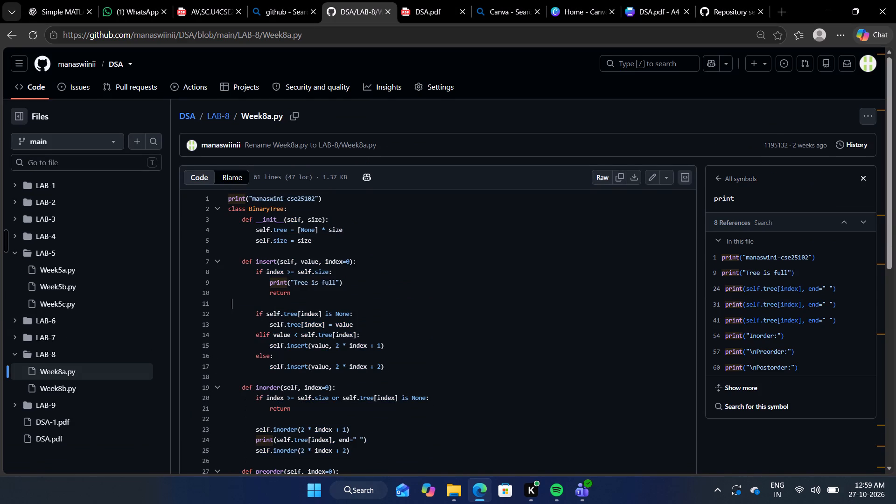
scroll(385, 307, "down", 8)
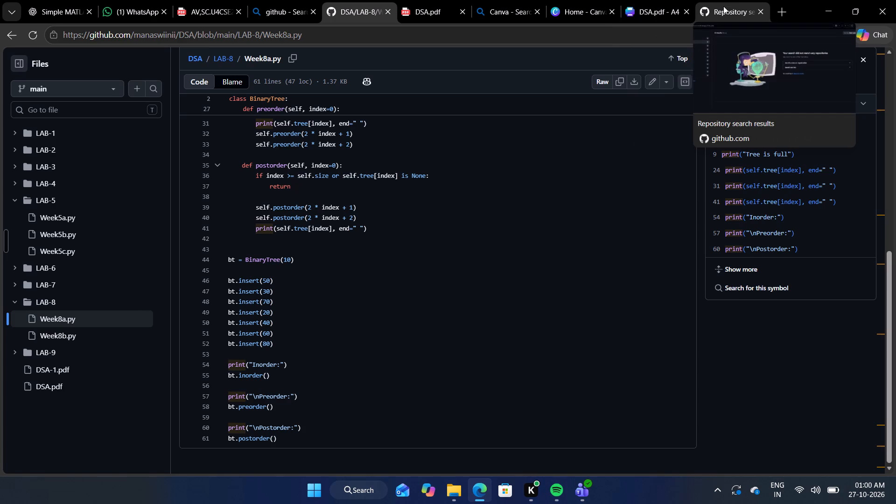
Switch to the DSA.pdf design in Canva and add " :" after the "program" heading on page 78.
left_click(644, 2)
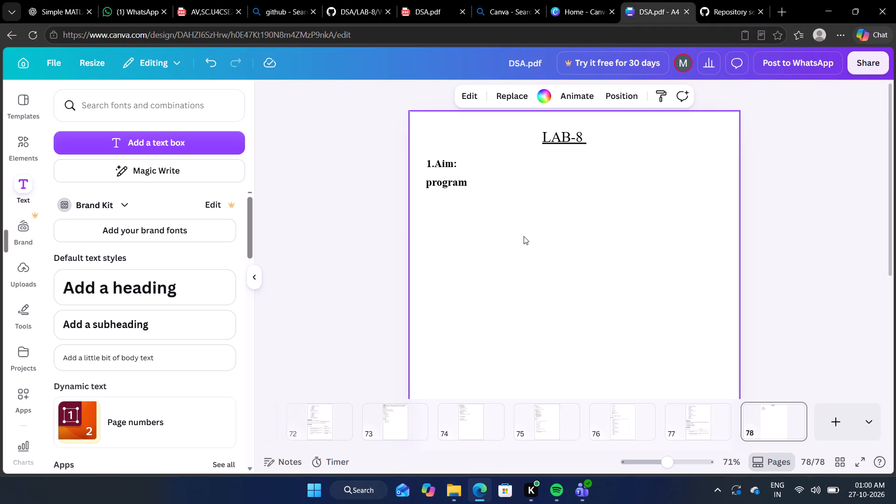
left_click(495, 182)
left_click(463, 184)
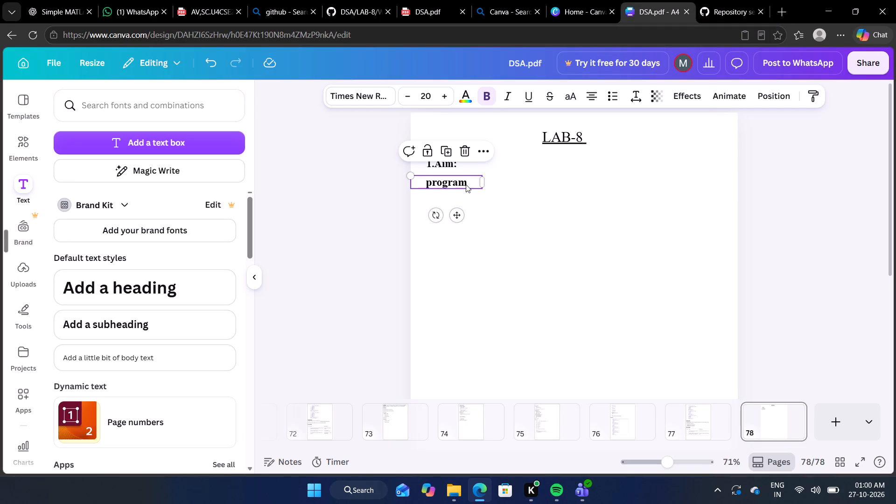
left_click(466, 184)
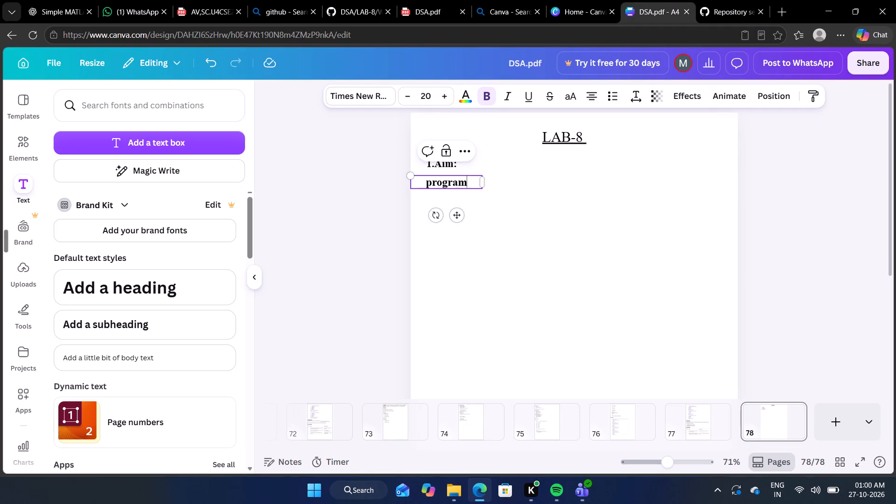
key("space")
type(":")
left_click_drag(539, 247, 535, 246)
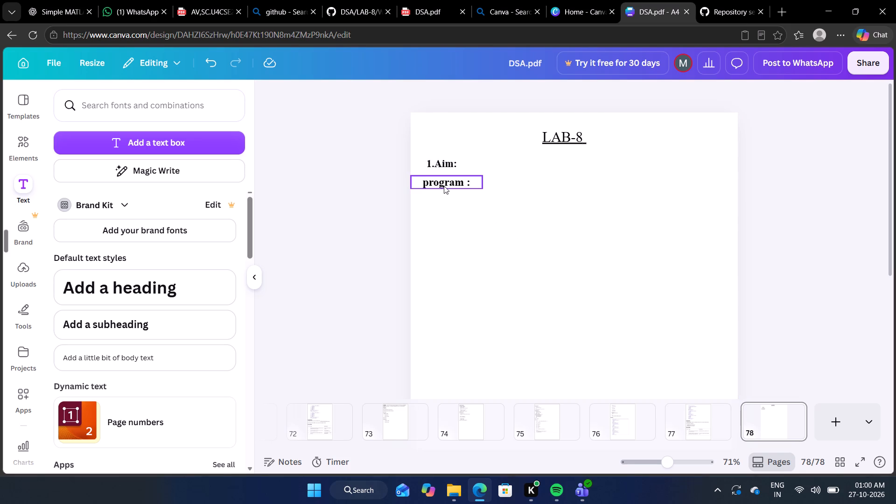
Move the "program :" heading slightly lower and align its left edge with "1.Aim:".
left_click_drag(444, 186, 450, 185)
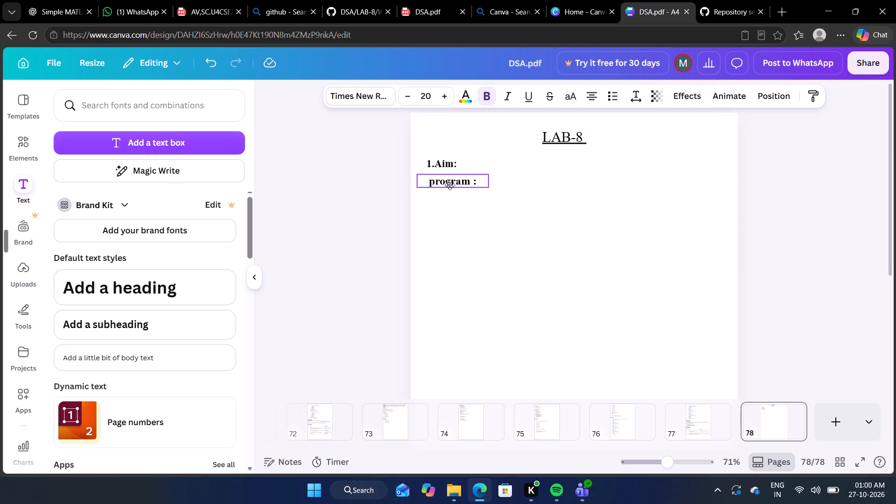
left_click_drag(450, 185, 445, 194)
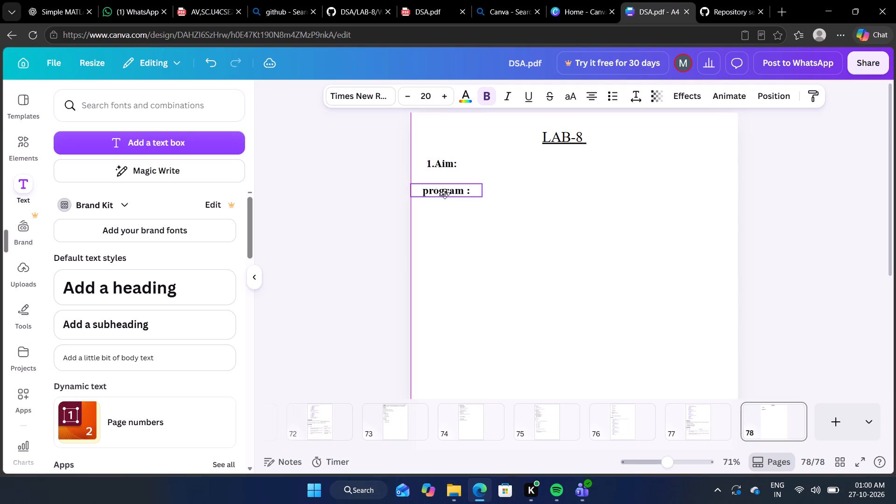
left_click_drag(445, 194, 448, 191)
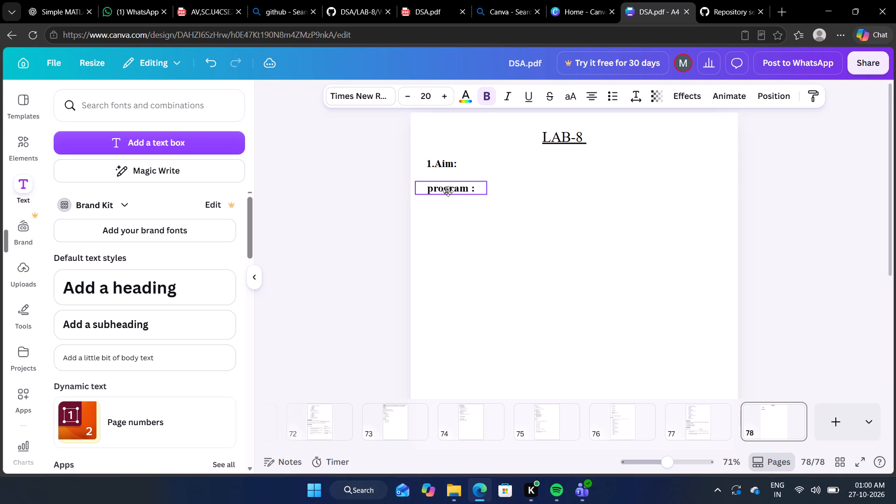
left_click_drag(448, 191, 448, 192)
left_click_drag(448, 192, 448, 191)
Paste the copied Week8a.py code onto page 78 as a text block.
left_click(519, 207)
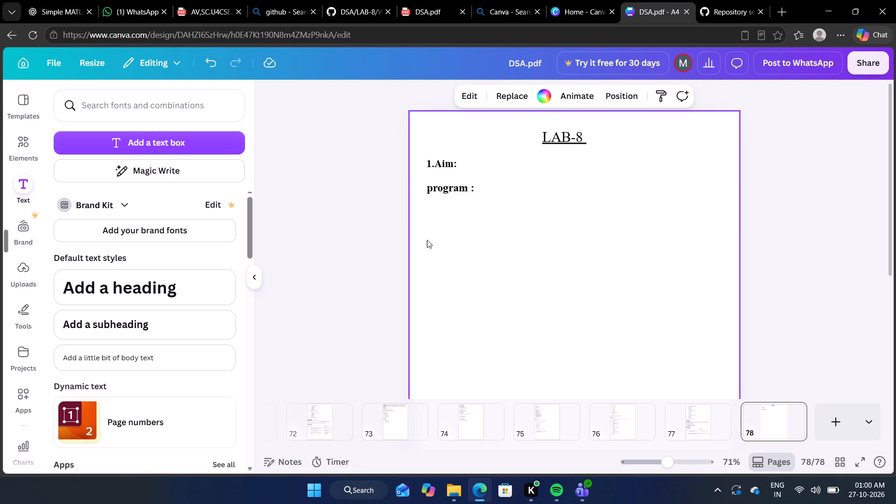
key("ctrl+v")
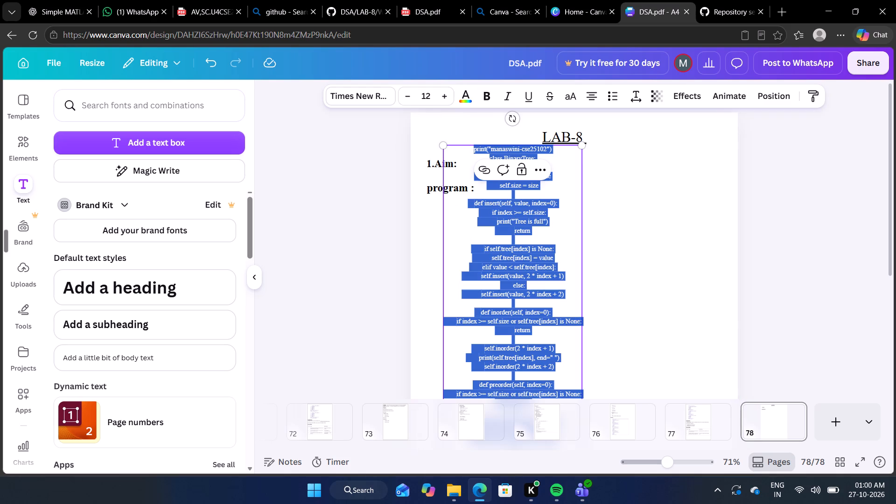
left_click(635, 252)
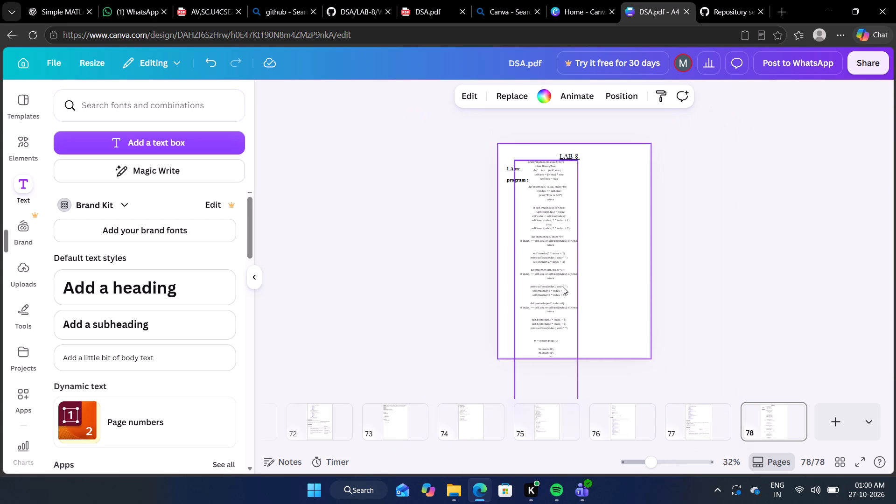
left_click(566, 321)
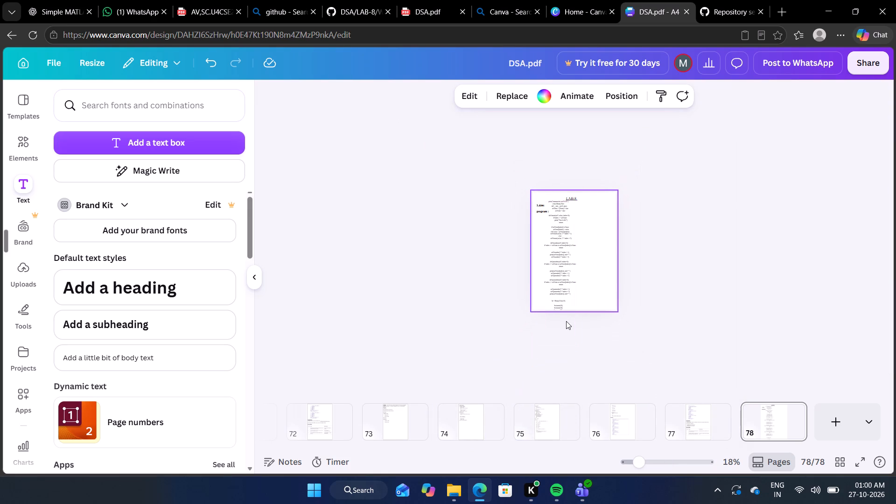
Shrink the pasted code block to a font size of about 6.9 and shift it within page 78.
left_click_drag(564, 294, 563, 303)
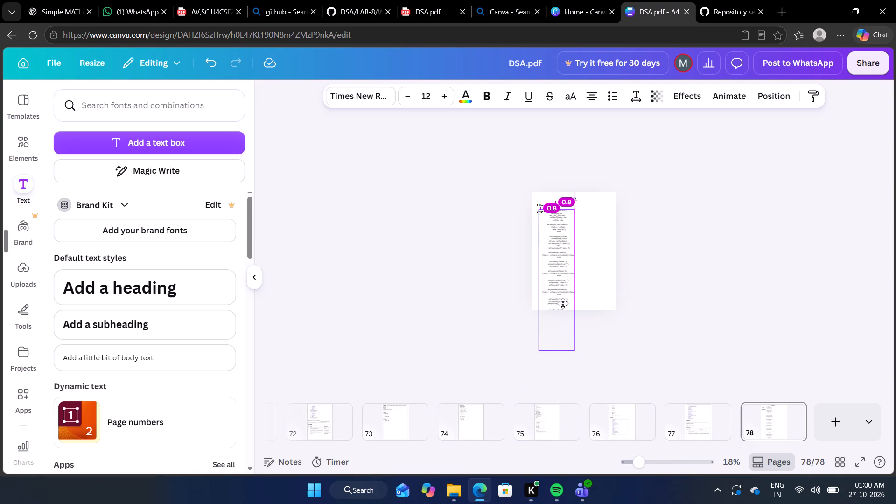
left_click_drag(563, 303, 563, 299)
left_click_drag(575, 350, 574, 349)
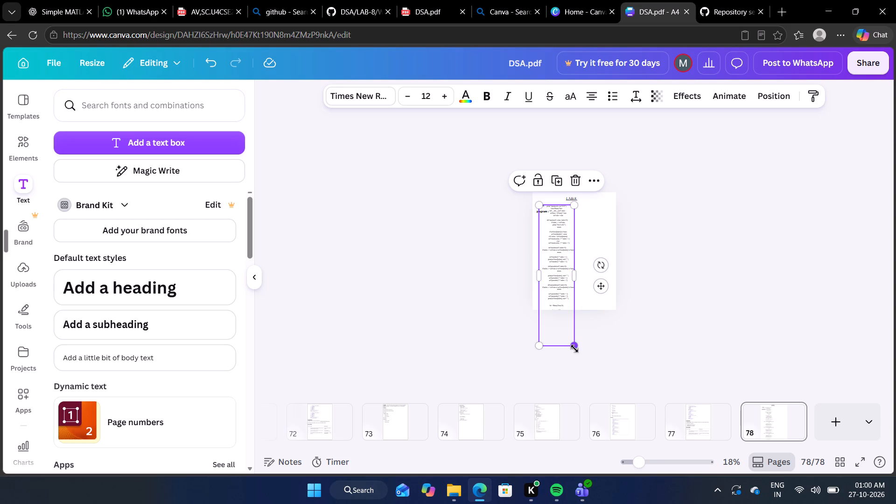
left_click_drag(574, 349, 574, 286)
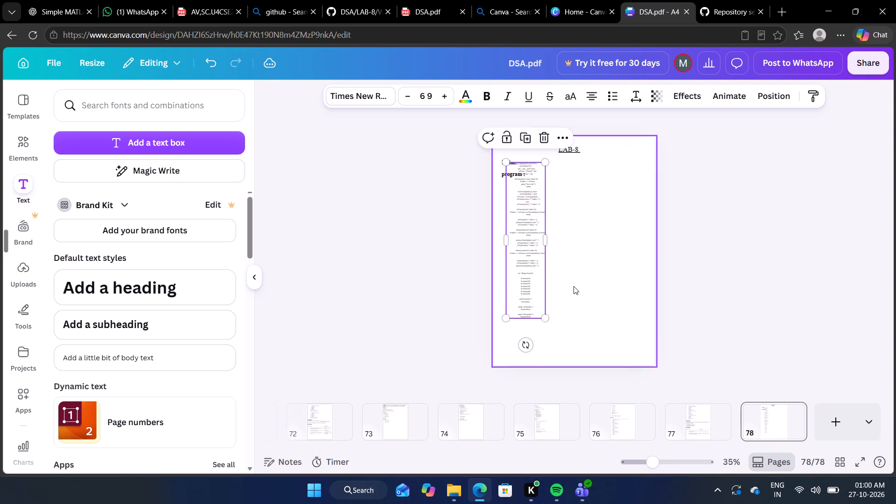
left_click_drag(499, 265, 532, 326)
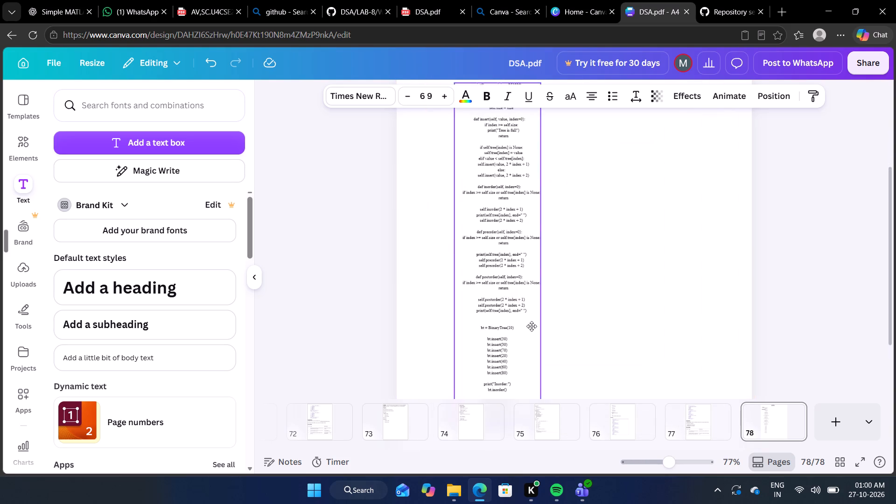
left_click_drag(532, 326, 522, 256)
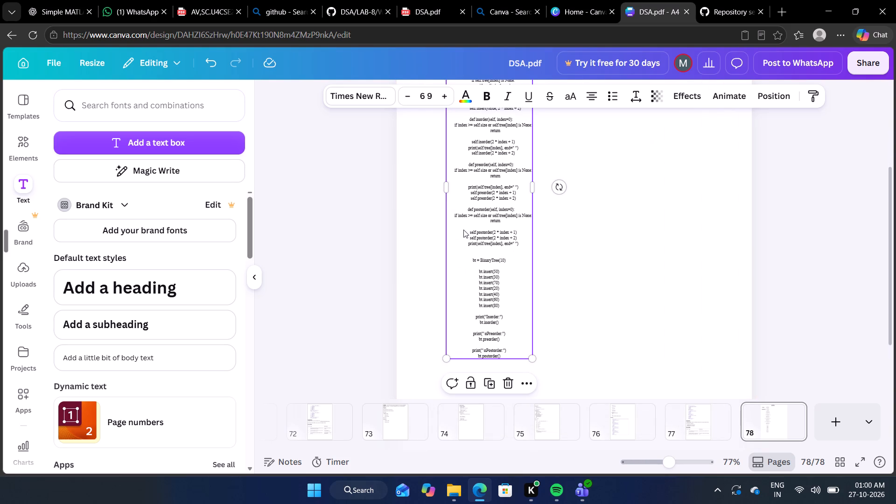
Delete the end of the pasted code, from the first self.postorder line in the postorder function through bt.postorder().
left_click(463, 242)
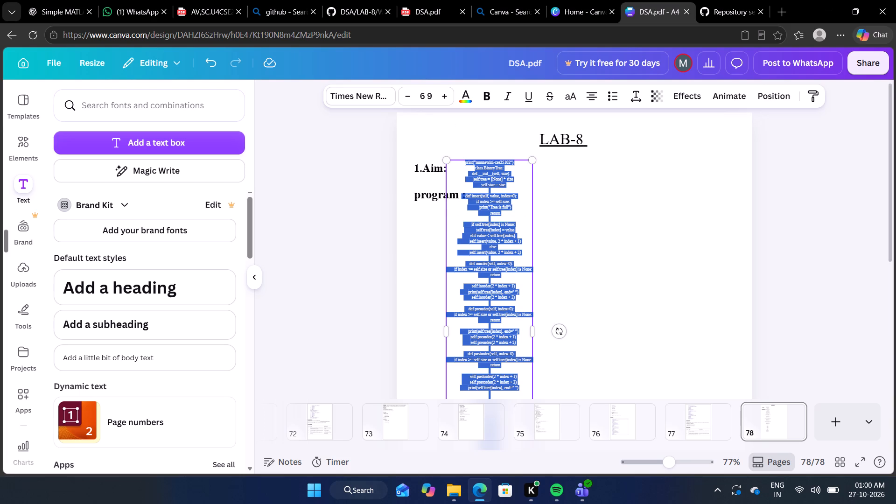
scroll(470, 285, "down", 2)
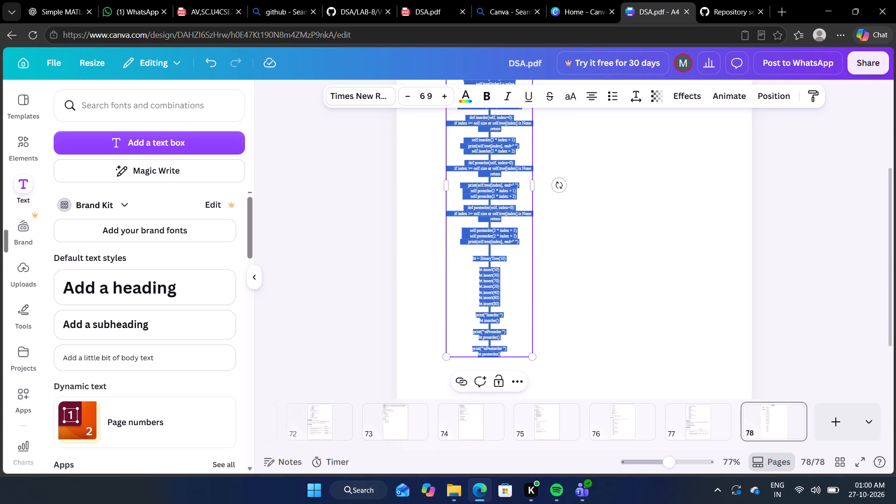
left_click_drag(463, 231, 492, 289)
left_click_drag(467, 228, 513, 352)
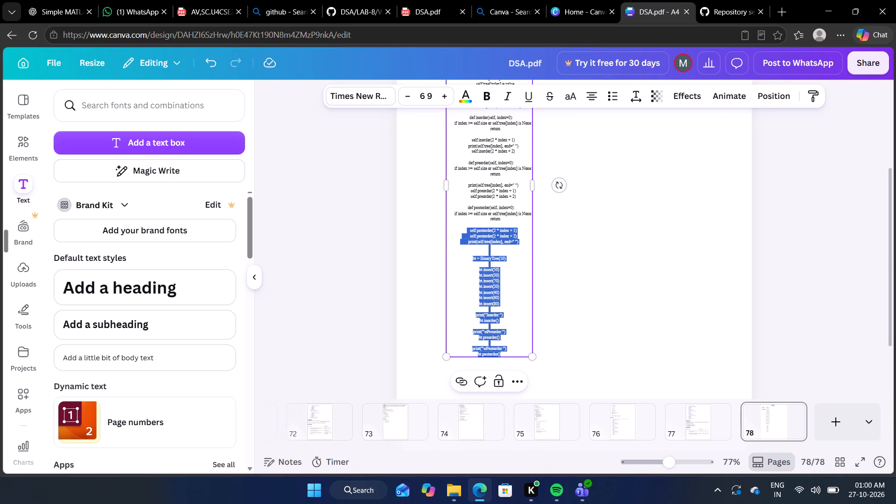
key("BackSpace")
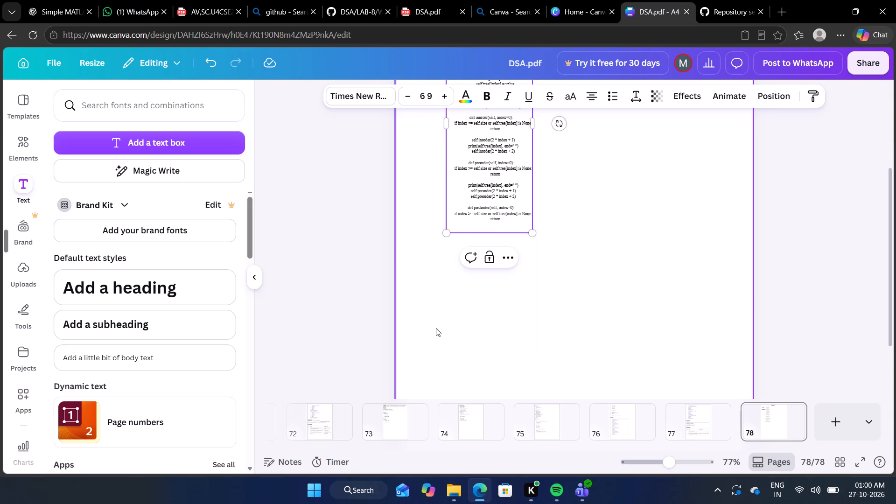
Move the shortened code block directly beneath the "program :" heading, near the page's left margin.
left_click(616, 236)
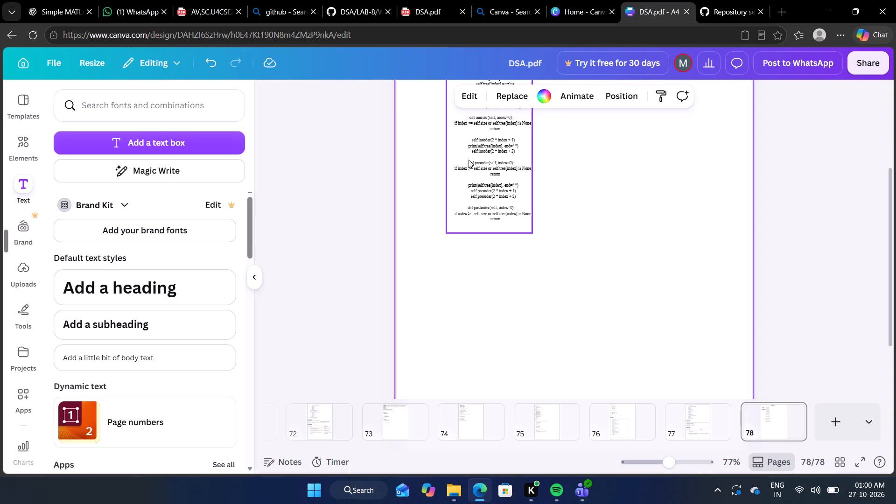
left_click_drag(469, 160, 442, 228)
scroll(442, 228, "up", 1)
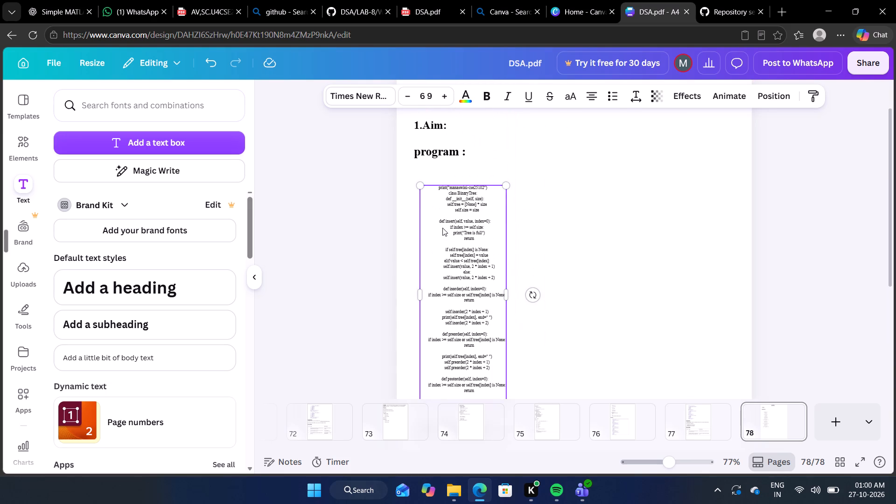
left_click_drag(462, 226, 469, 207)
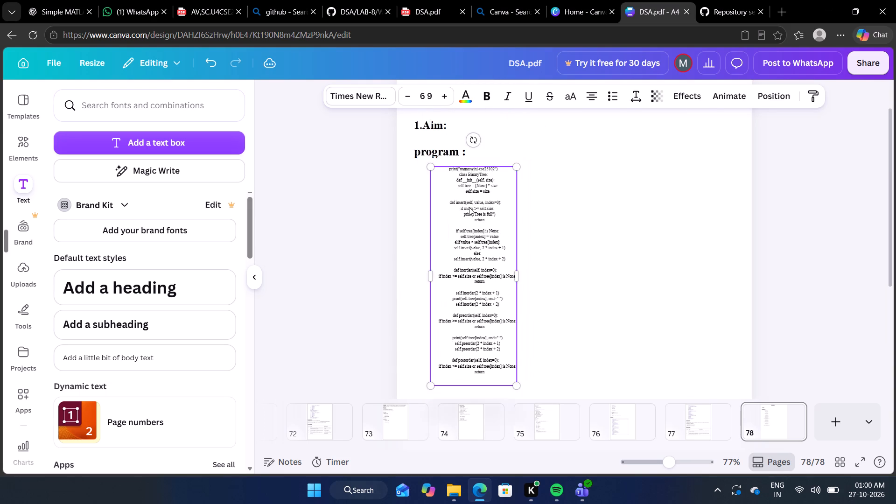
Enlarge the code block to a font size of about 11.3 and position it just below the "program :" heading.
scroll(469, 207, "down", 2)
left_click_drag(518, 204, 521, 208)
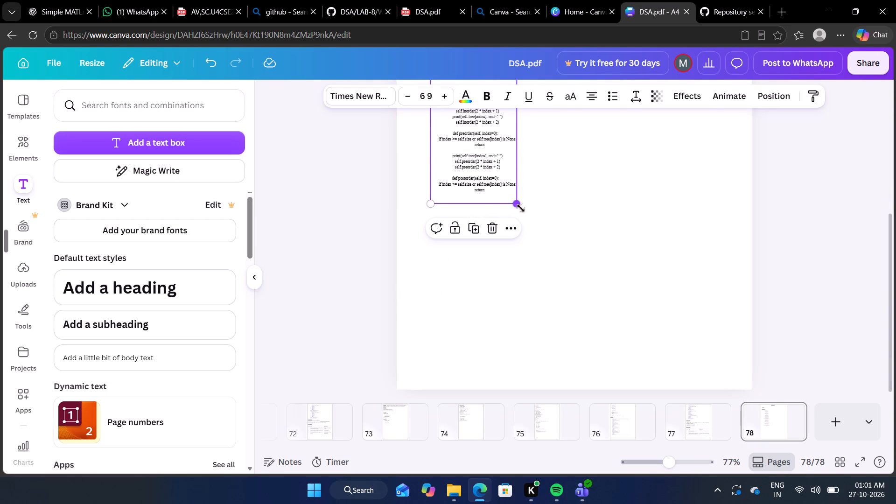
left_click_drag(521, 208, 583, 315)
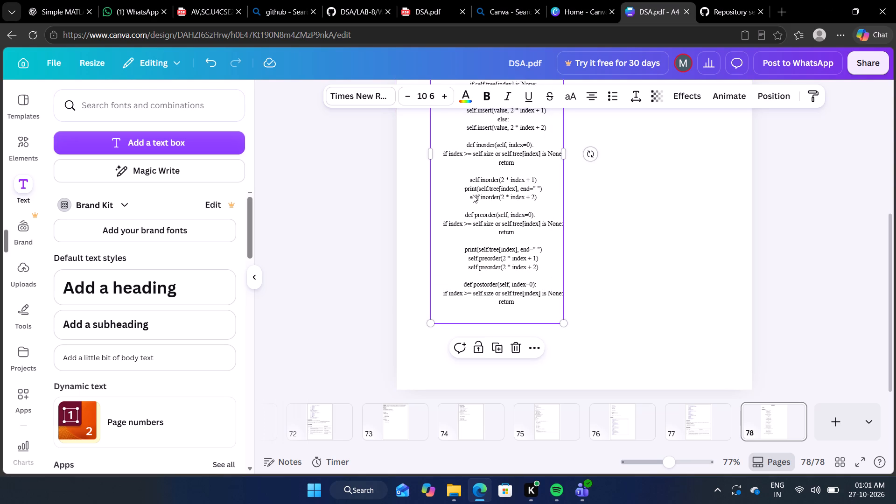
left_click_drag(473, 195, 470, 228)
scroll(470, 228, "up", 2)
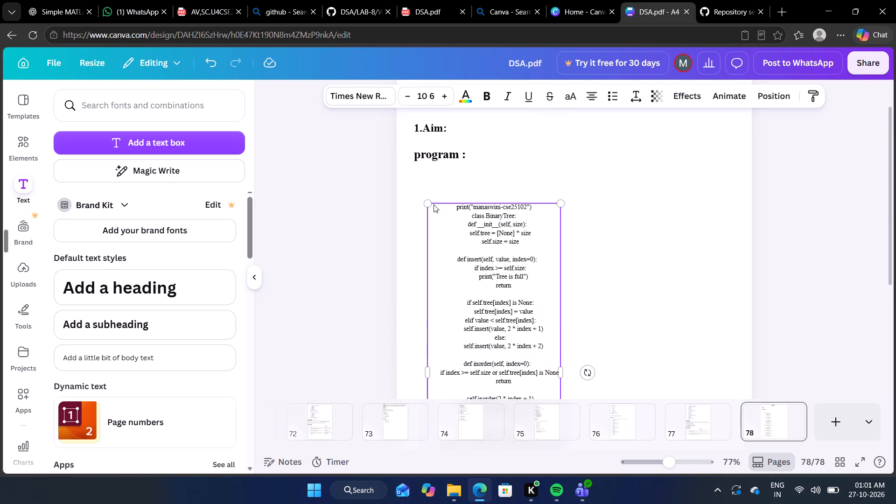
left_click_drag(429, 205, 426, 182)
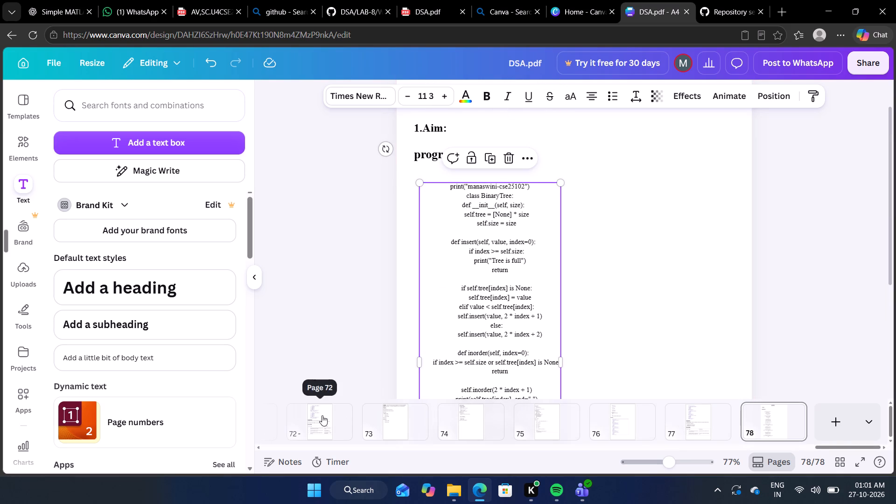
scroll(322, 415, "right", 2)
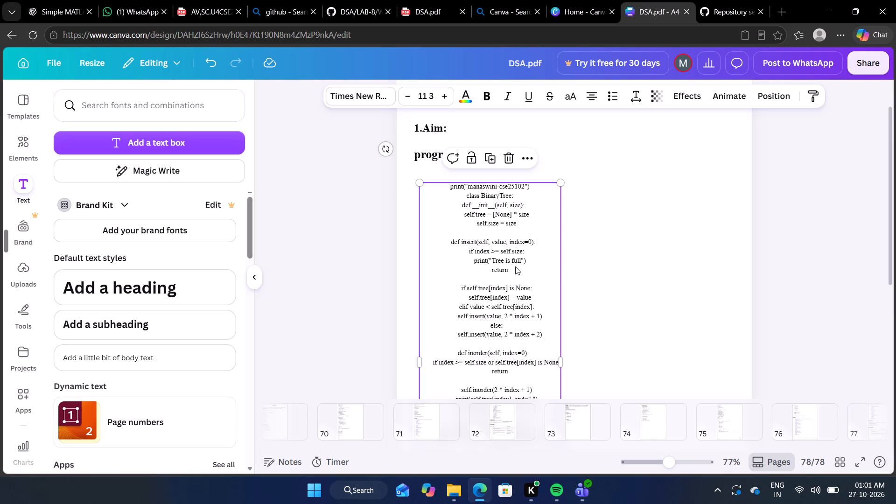
Widen the code block's text box on page 78 and shift it toward the page's left edge.
scroll(515, 266, "down", 1)
left_click_drag(562, 310, 583, 307)
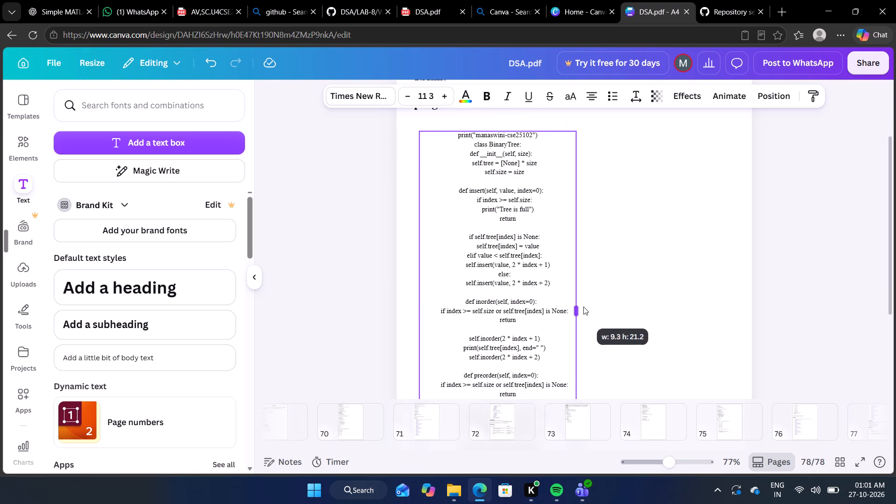
left_click_drag(583, 307, 635, 301)
left_click_drag(540, 294, 505, 289)
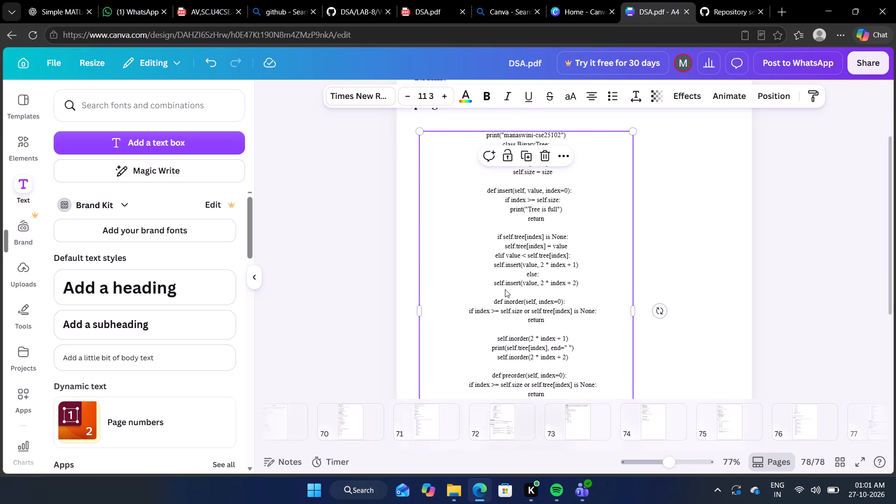
left_click_drag(505, 289, 515, 280)
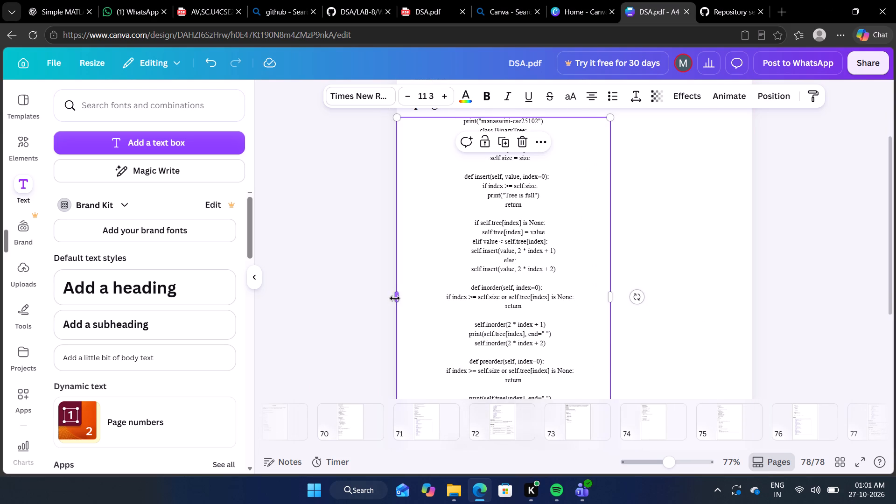
left_click_drag(395, 298, 434, 289)
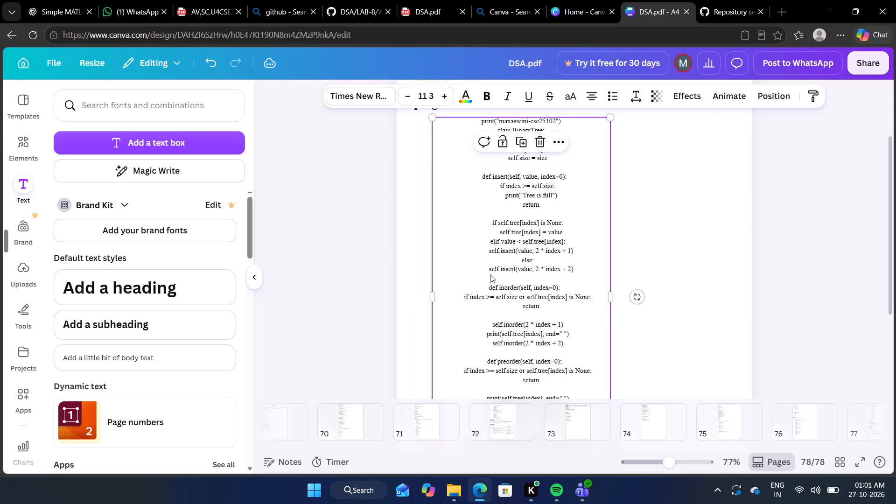
left_click_drag(518, 266, 479, 269)
Left-align the code on page 78 and place the block just below the "program :" heading, in line with it.
scroll(479, 269, "up", 1)
left_click(481, 278)
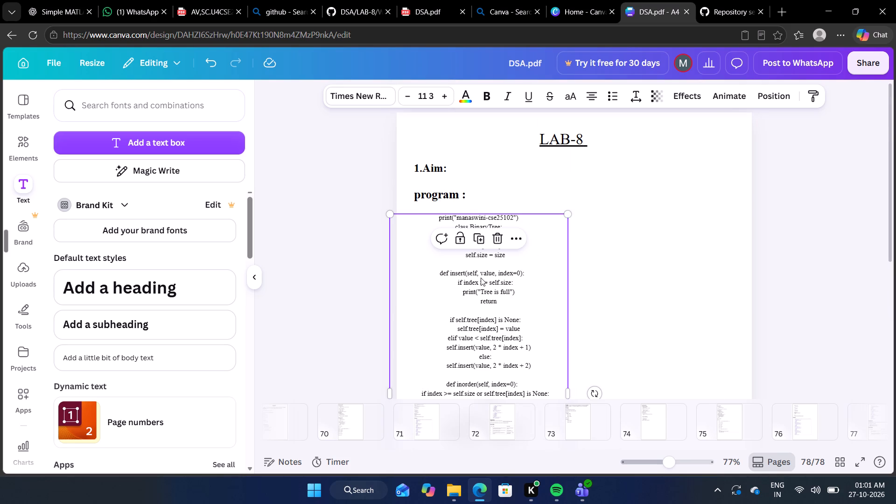
left_click(576, 265)
scroll(448, 296, "right", 1)
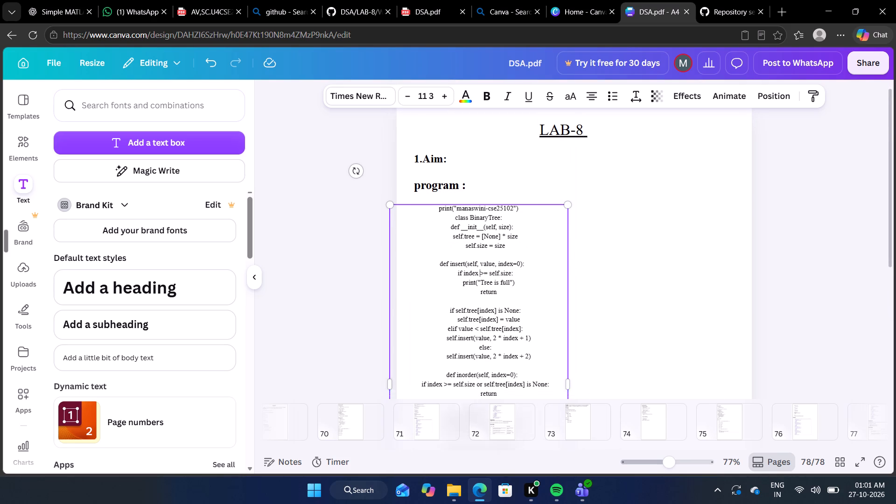
scroll(448, 296, "right", 1)
left_click_drag(503, 285, 476, 276)
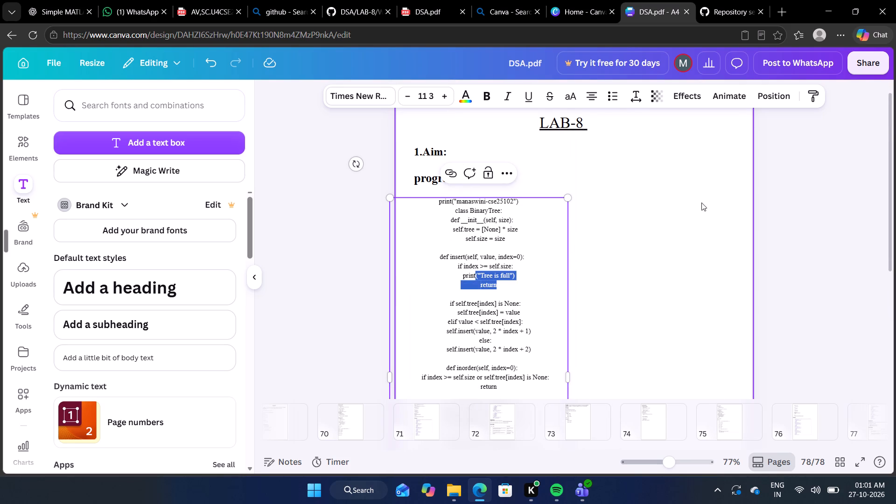
left_click(701, 203)
left_click(525, 290)
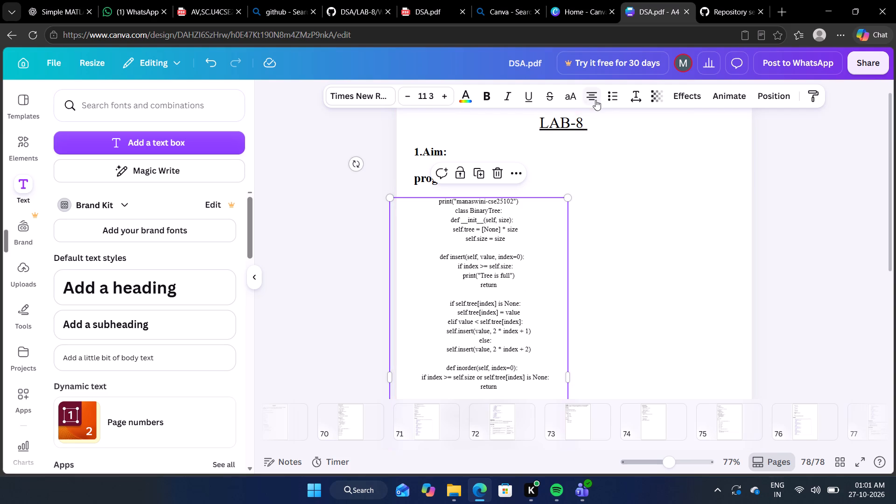
left_click(595, 100)
left_click_drag(527, 254, 560, 239)
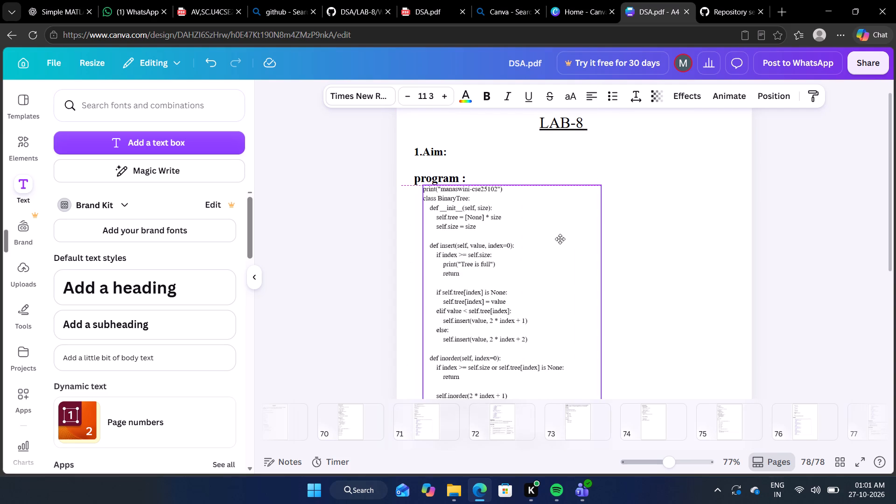
left_click_drag(560, 239, 550, 248)
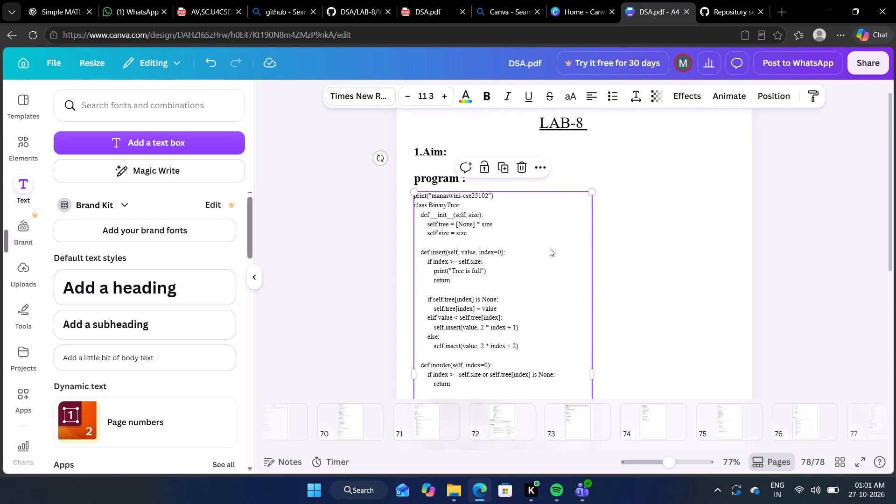
Enlarge the code block to a font size of about 11.9 and reposition it beneath the "program :" heading.
scroll(550, 248, "down", 3)
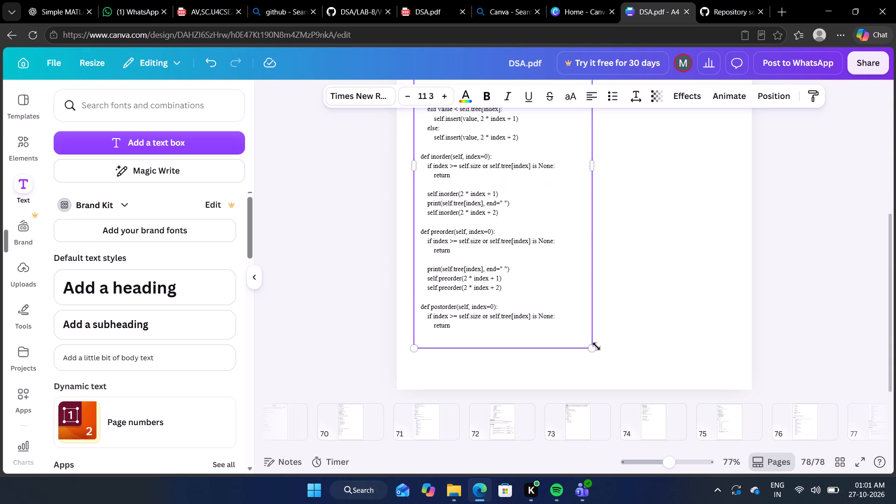
left_click_drag(595, 347, 607, 366)
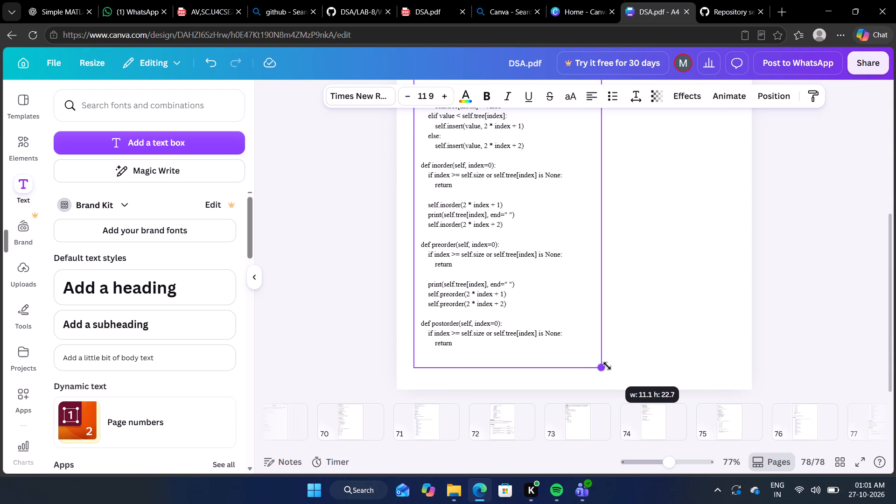
left_click_drag(607, 366, 608, 365)
left_click_drag(531, 262, 536, 308)
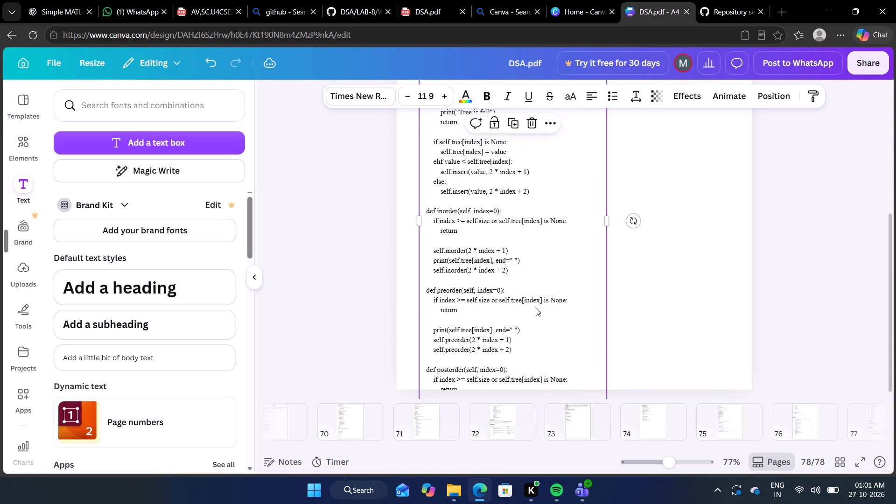
left_click_drag(528, 269, 516, 250)
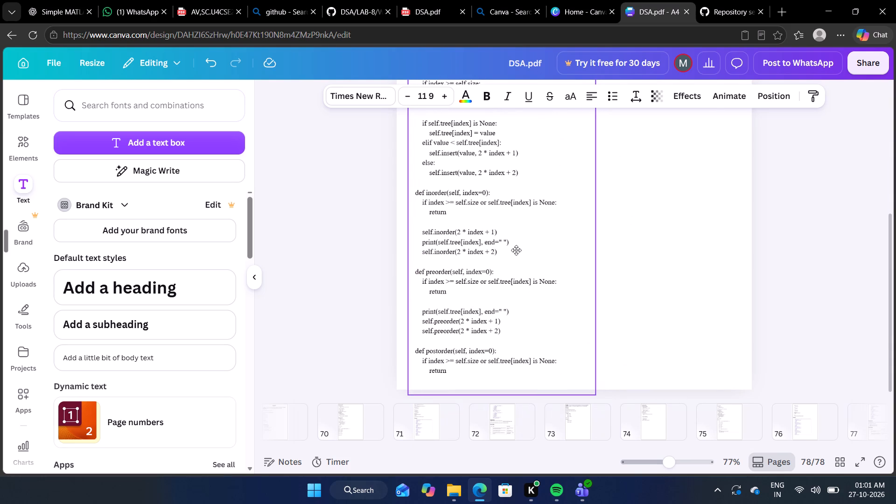
left_click_drag(516, 250, 513, 249)
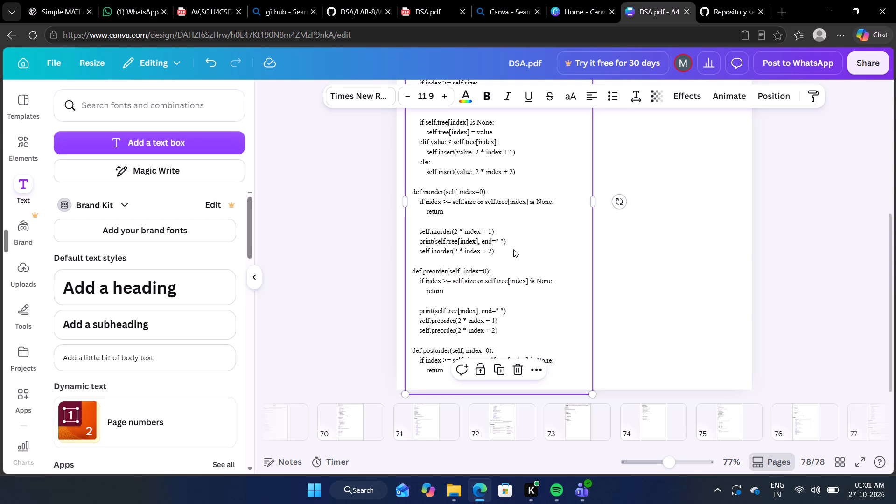
scroll(513, 249, "up", 3)
scroll(513, 249, "down", 1)
left_click_drag(513, 249, 520, 229)
Enlarge the code block on page 78 further to a font size of about 12.4, extending it toward the page's bottom edge.
left_click_drag(692, 257, 683, 257)
scroll(583, 270, "down", 3)
right_click(583, 270)
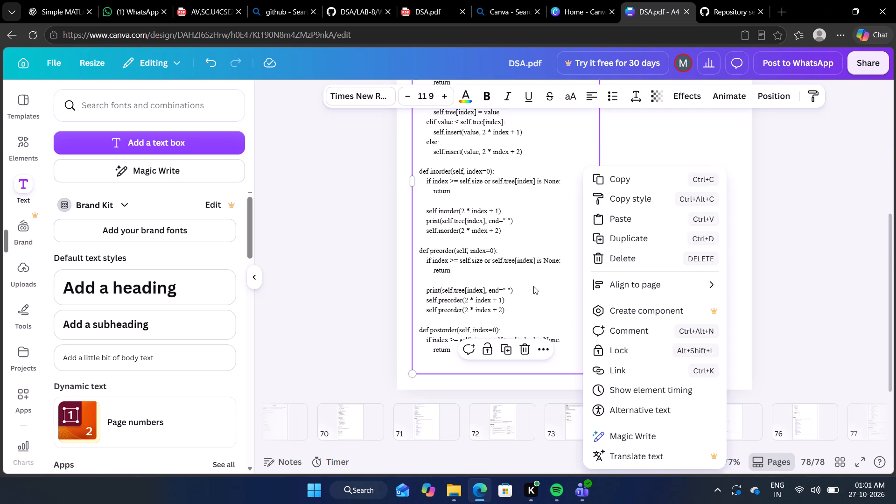
left_click(533, 286)
left_click_drag(600, 375, 602, 378)
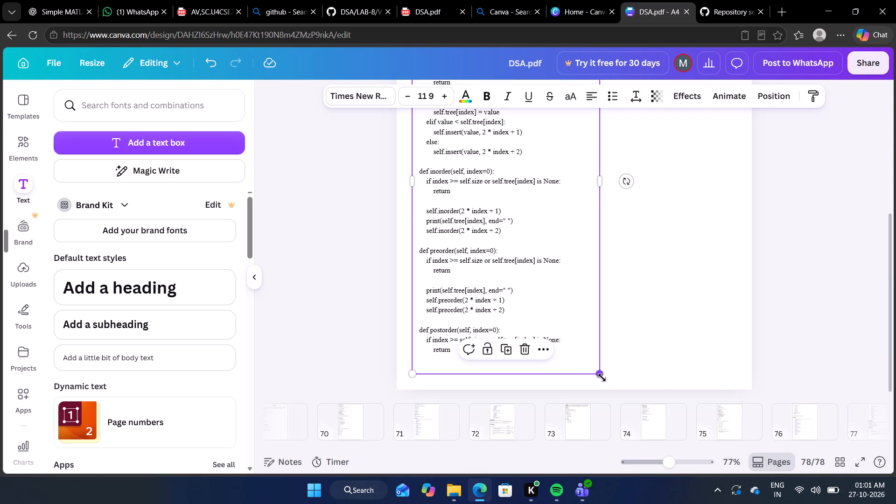
left_click_drag(602, 378, 609, 390)
left_click(665, 331)
Switch to Week8a.py on GitHub and copy the code from the first self.postorder line in the postorder function through bt.postorder().
scroll(560, 311, "up", 2)
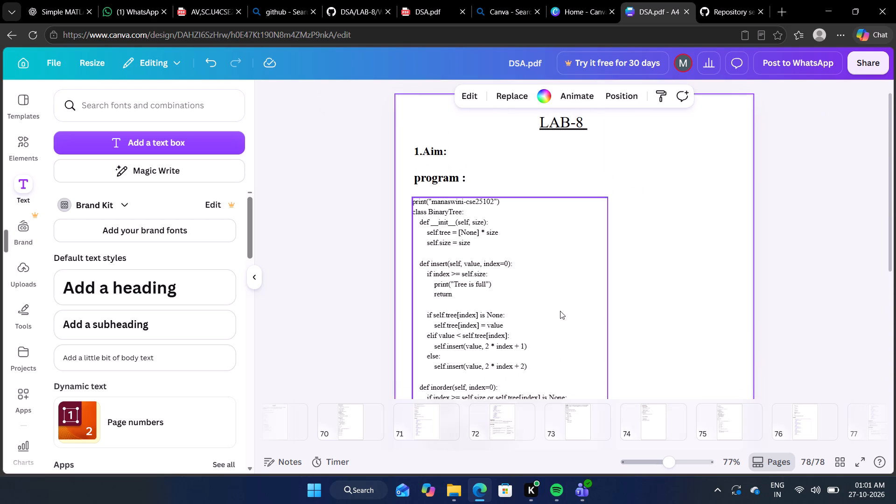
scroll(560, 311, "down", 1)
scroll(775, 398, "left", 2)
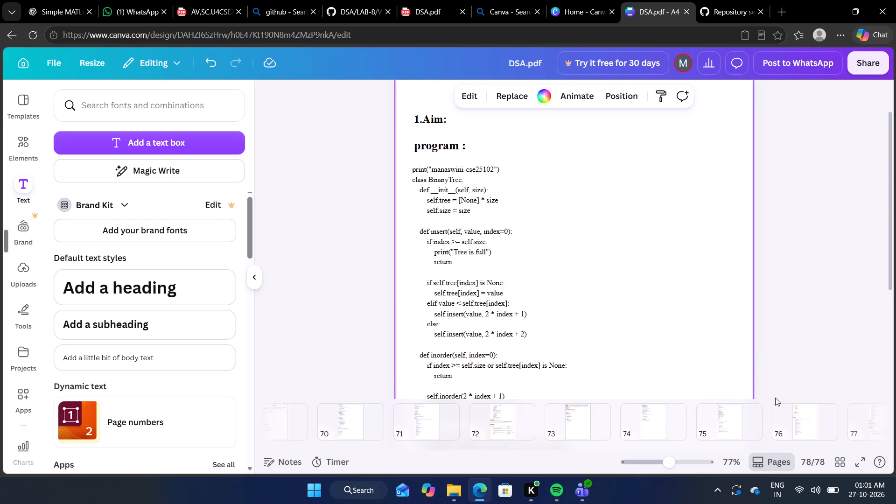
scroll(775, 398, "left", 3)
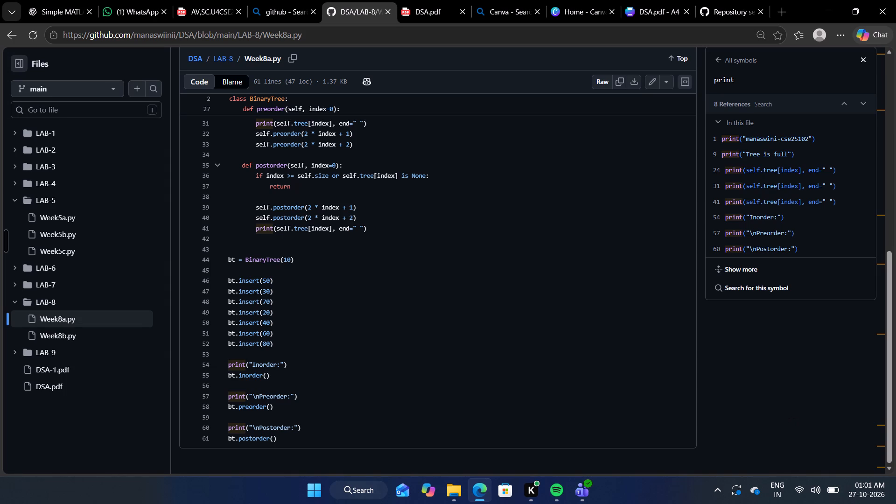
left_click_drag(246, 204, 302, 477)
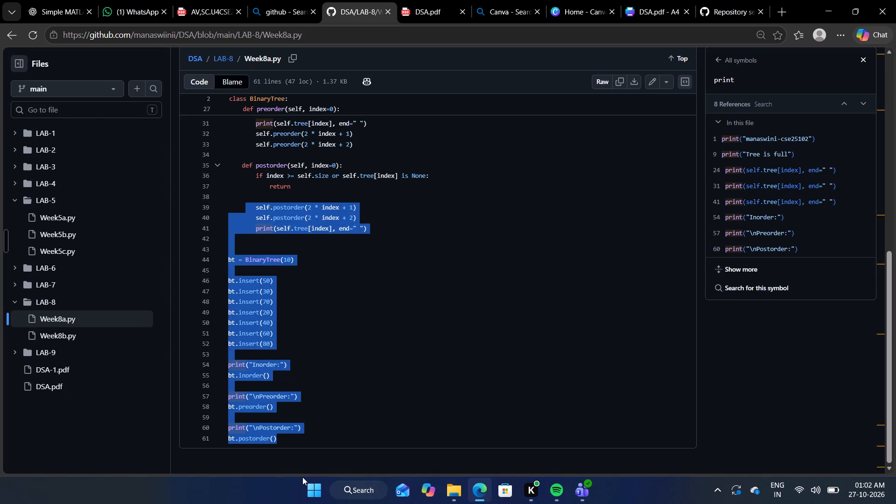
key("ctrl+c")
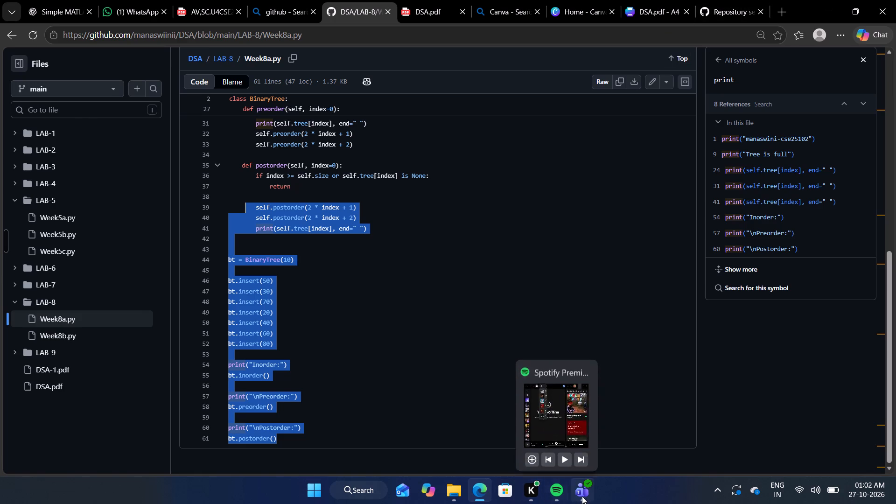
Move the DSA.pdf Canva design into its own browser window and maximize it.
left_click_drag(632, 0, 656, 140)
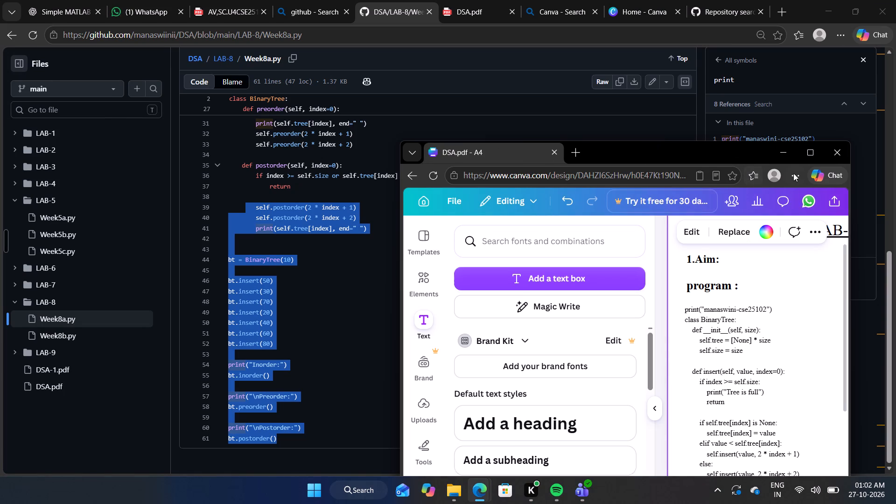
left_click(804, 156)
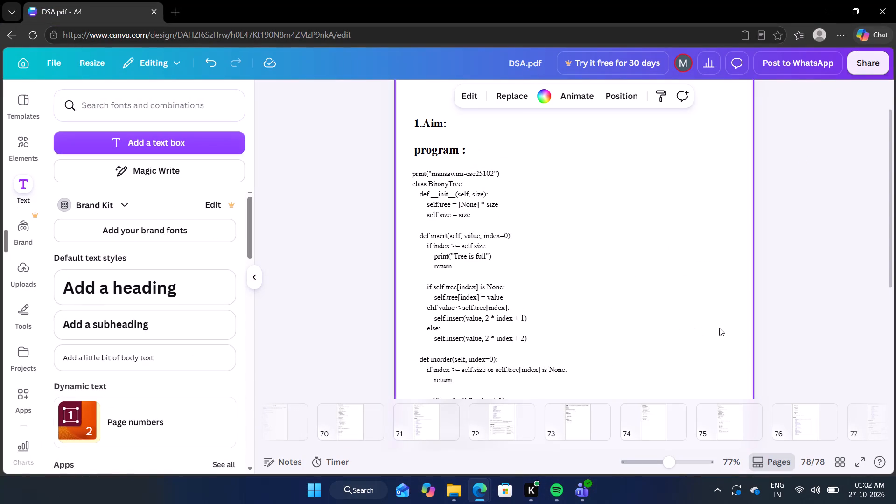
Add a new page after page 78 and paste the copied remaining code onto it.
scroll(699, 418, "left", 18)
left_click(830, 425)
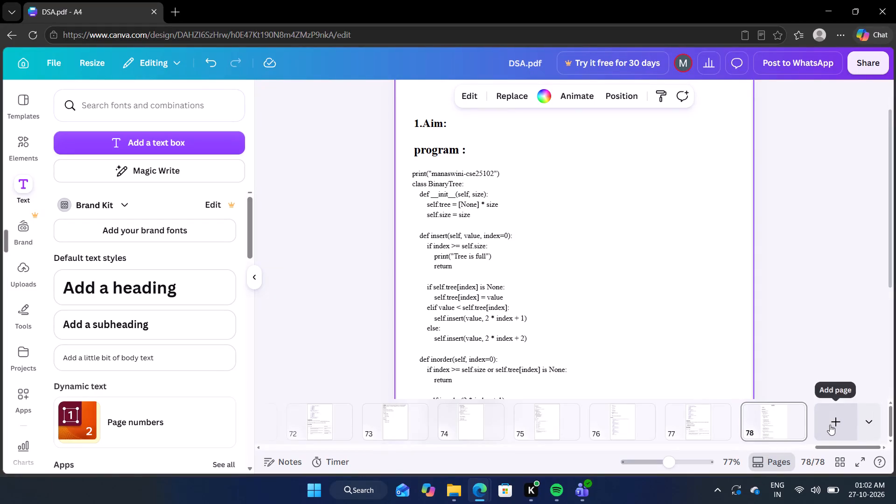
key("ctrl+v")
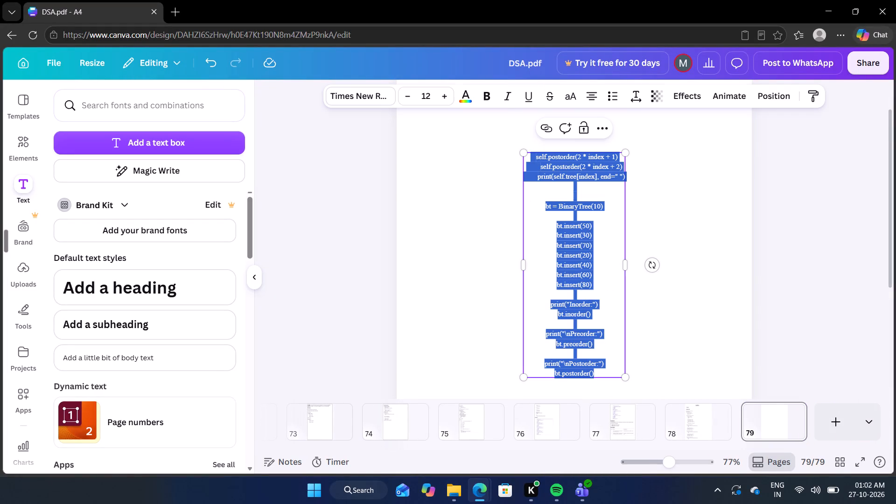
Check the font size of page 78's code block, then set the pasted code on page 79 to size 13.
scroll(595, 200, "up", 2)
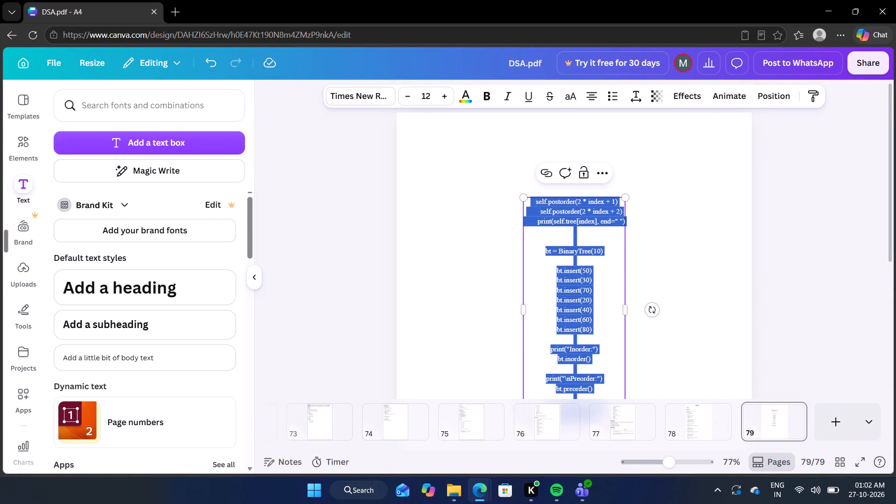
left_click_drag(576, 248, 531, 214)
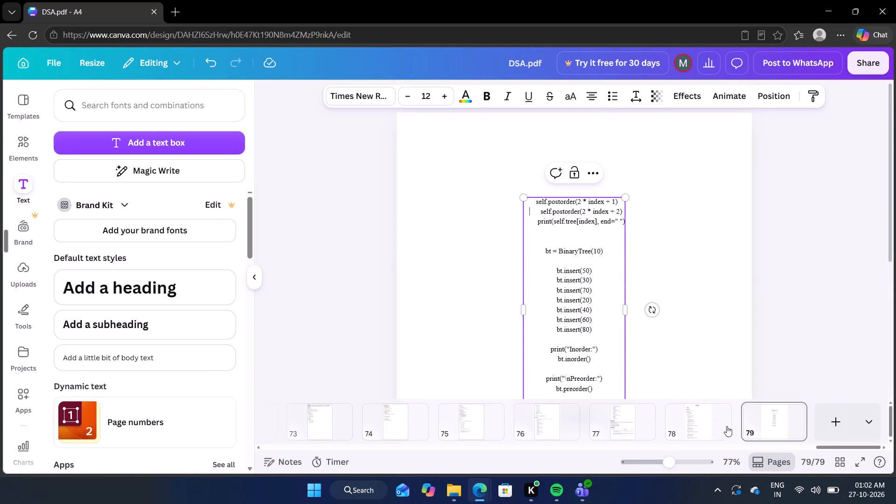
left_click(724, 423)
left_click(491, 300)
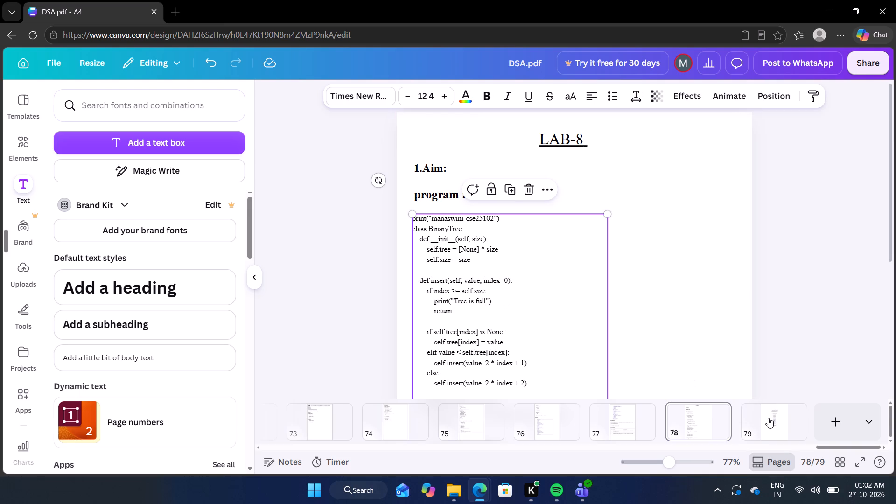
left_click(768, 420)
left_click(555, 261)
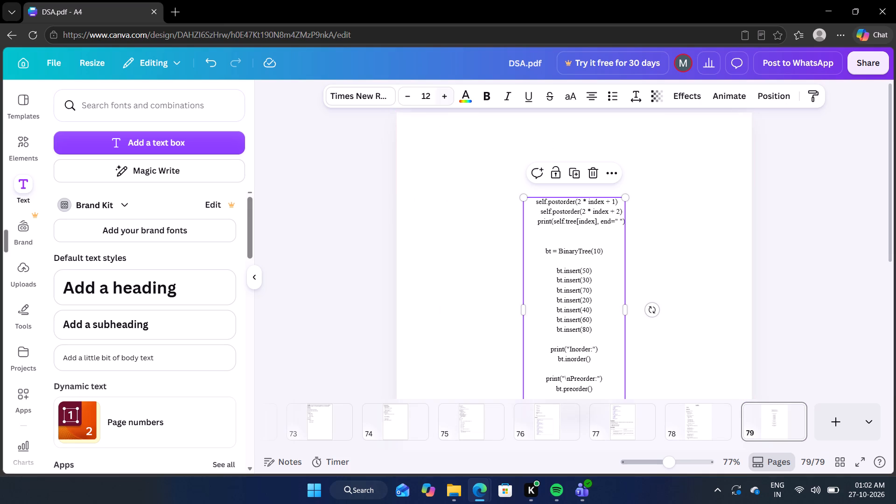
left_click(436, 94)
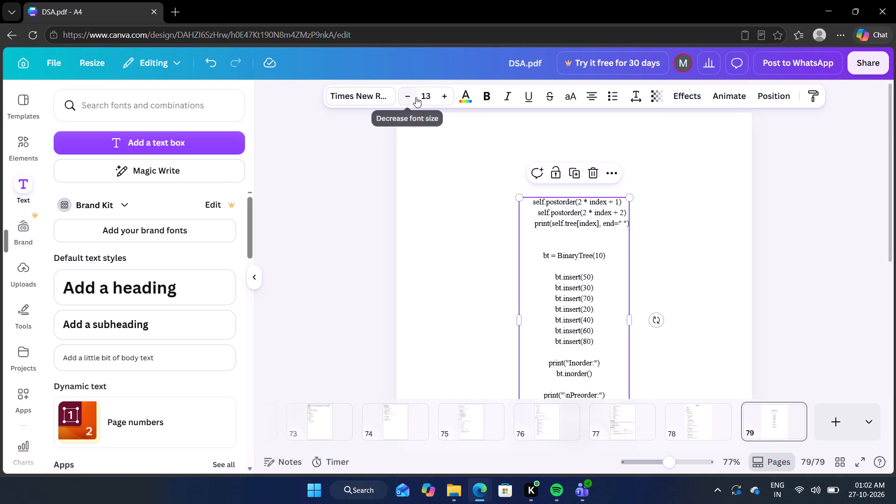
Move the pasted code block to the top-left corner of page 79 and left-align its text.
left_click(464, 174)
left_click_drag(601, 262, 494, 193)
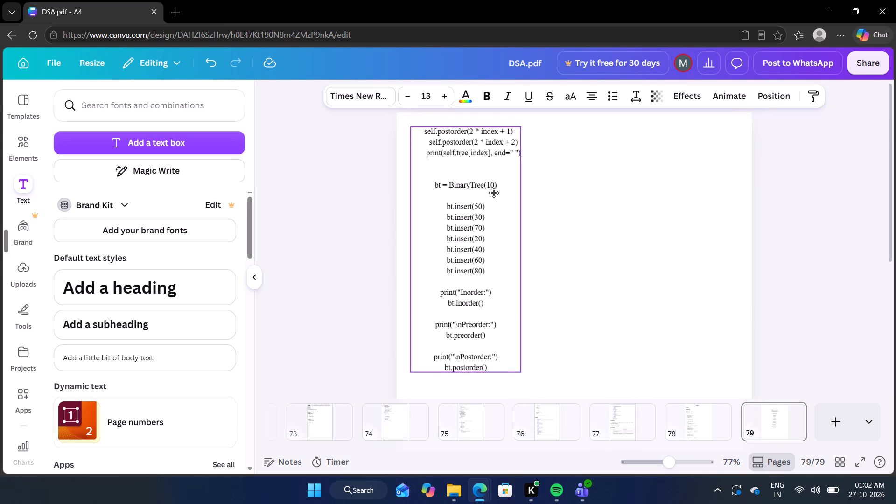
left_click_drag(494, 193, 490, 198)
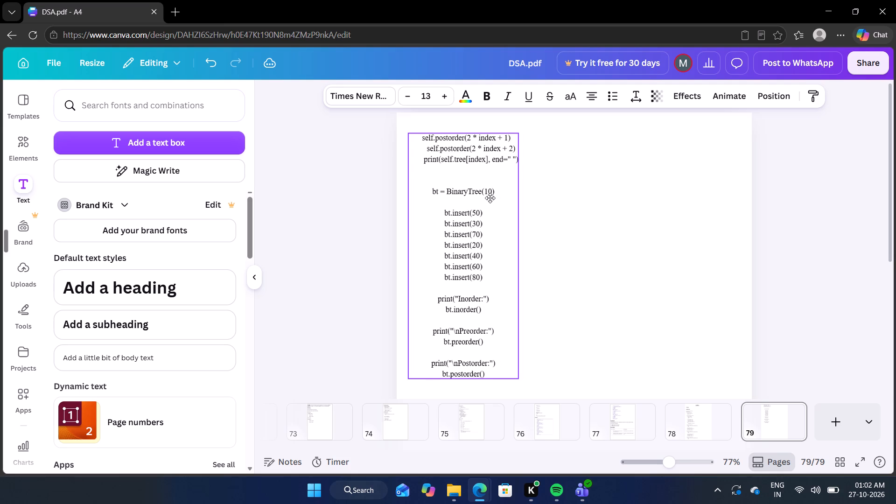
left_click_drag(490, 198, 492, 195)
left_click(582, 101)
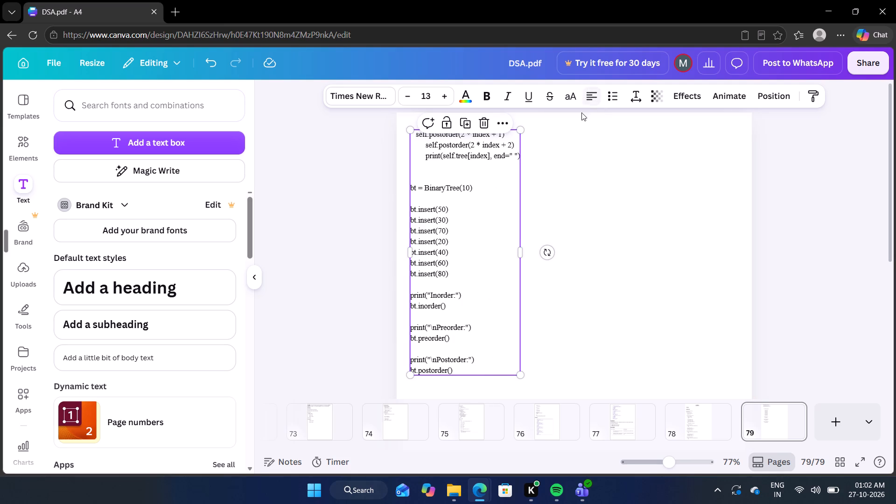
left_click(589, 224)
left_click(494, 224)
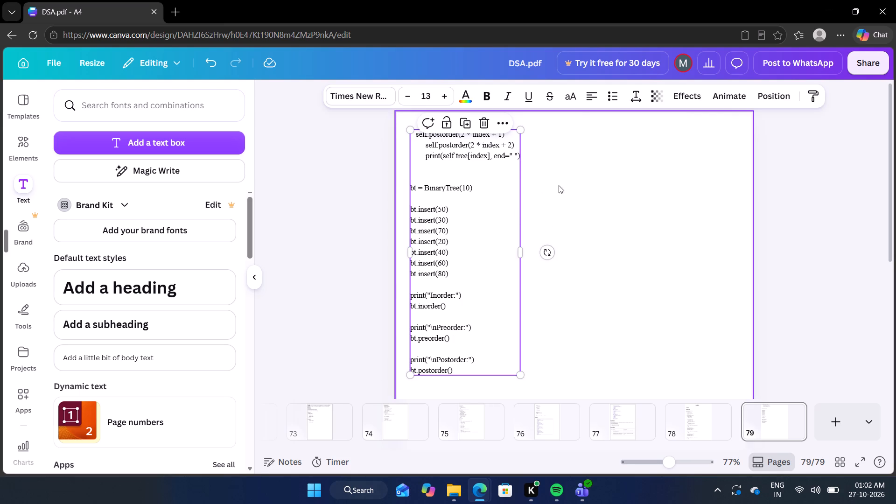
Centre-align the code text on page 79 and nudge the block slightly toward the page's left edge.
left_click(590, 97)
left_click(606, 274)
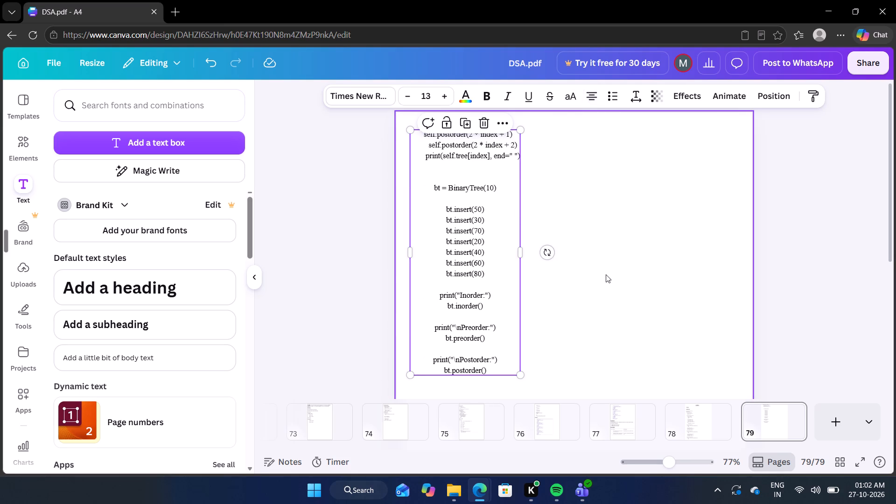
left_click(515, 228)
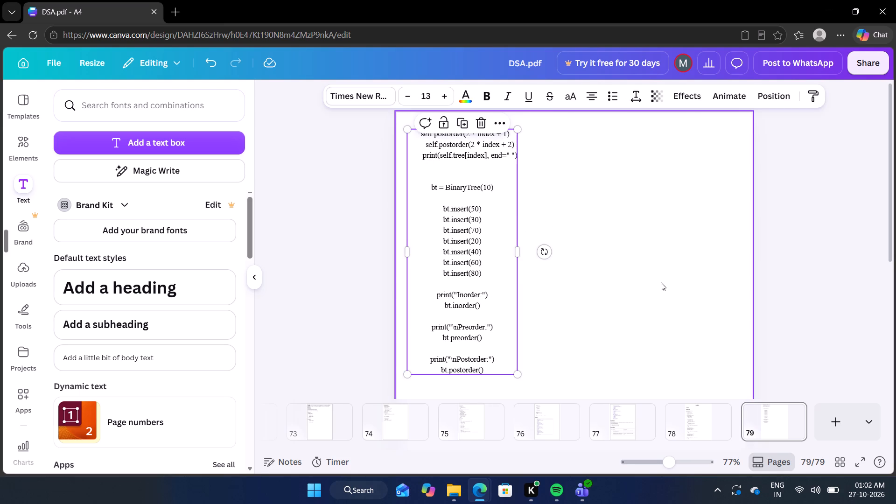
Examine the layout of pages 76, 77 and 78 for comparison, then return to page 79.
scroll(661, 282, "down", 2)
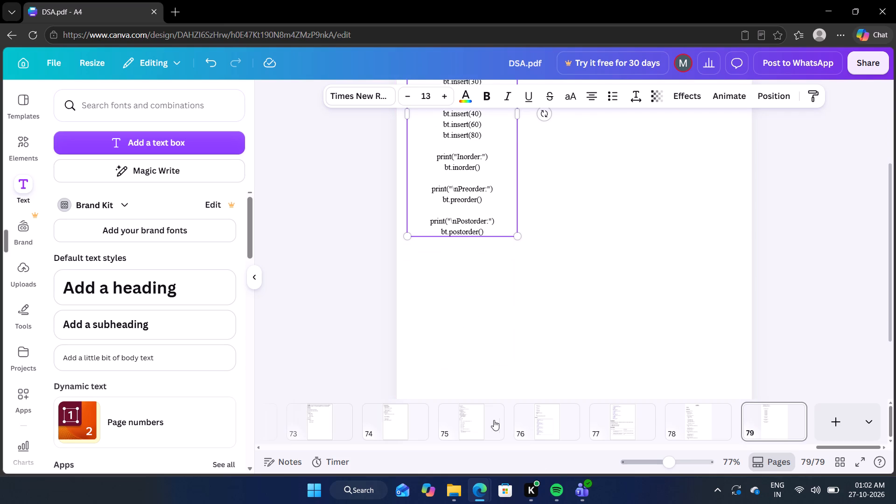
left_click(693, 407)
left_click(611, 432)
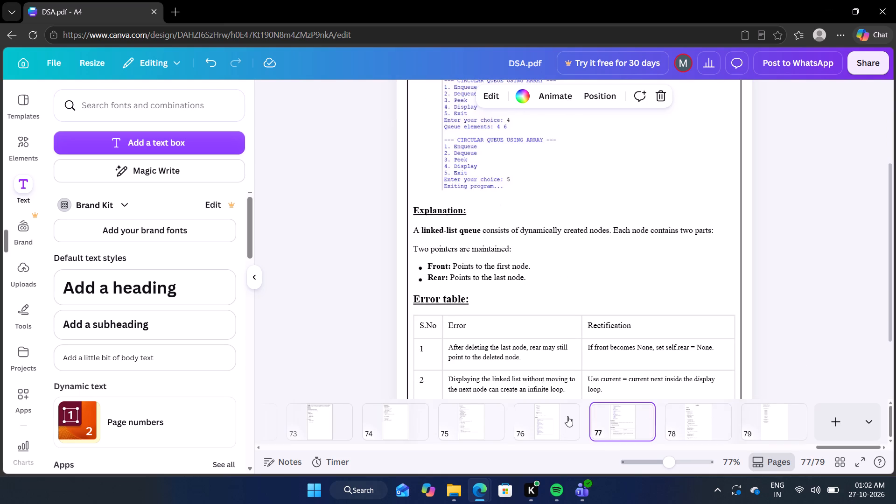
left_click(549, 419)
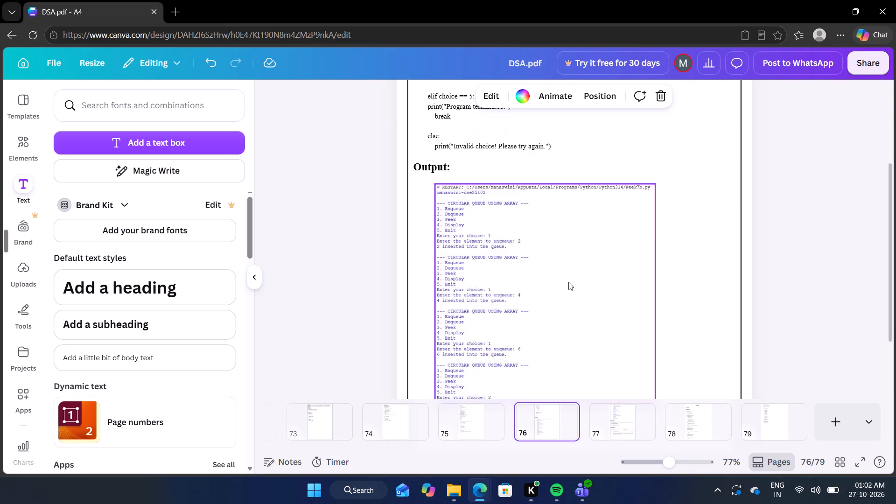
scroll(568, 282, "up", 1)
left_click(772, 410)
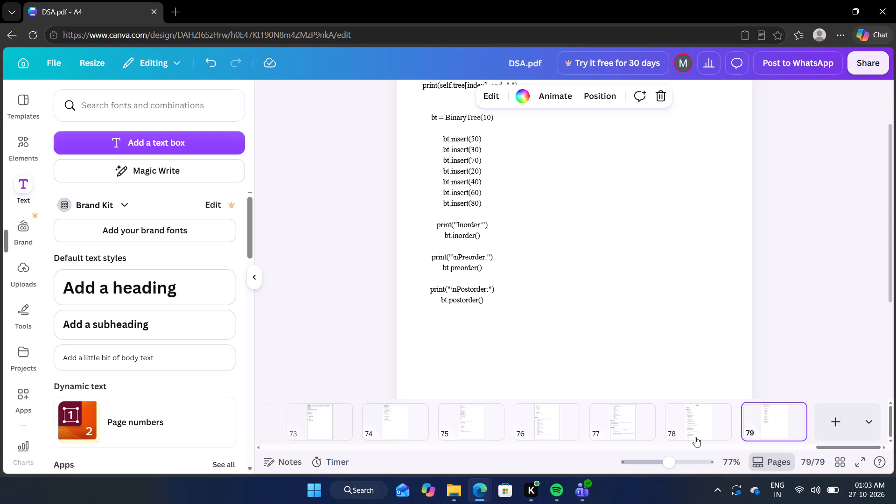
left_click(707, 416)
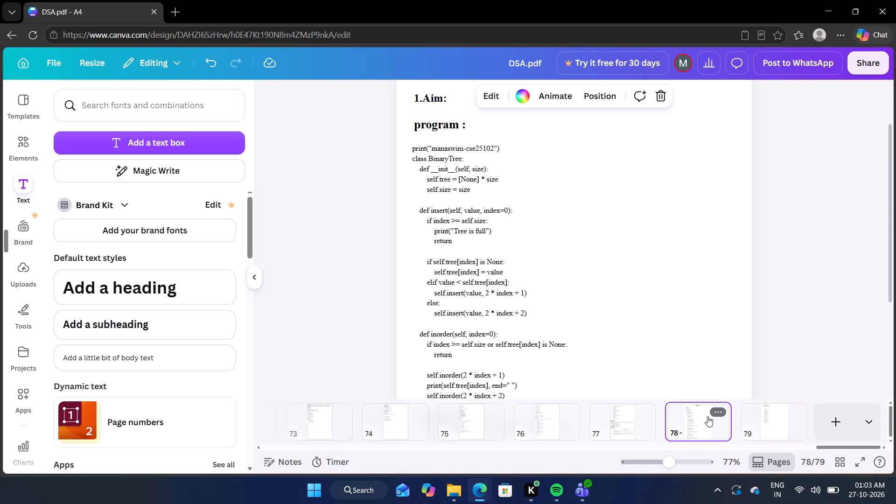
scroll(609, 344, "up", 1)
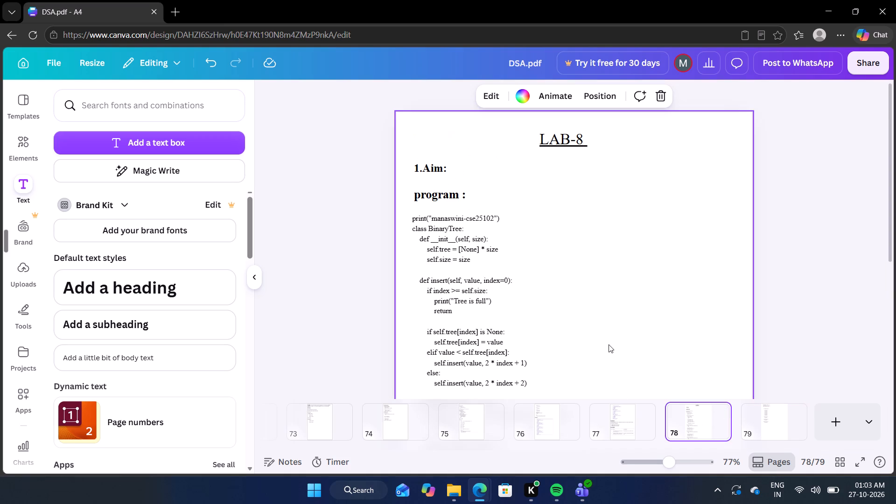
left_click(775, 430)
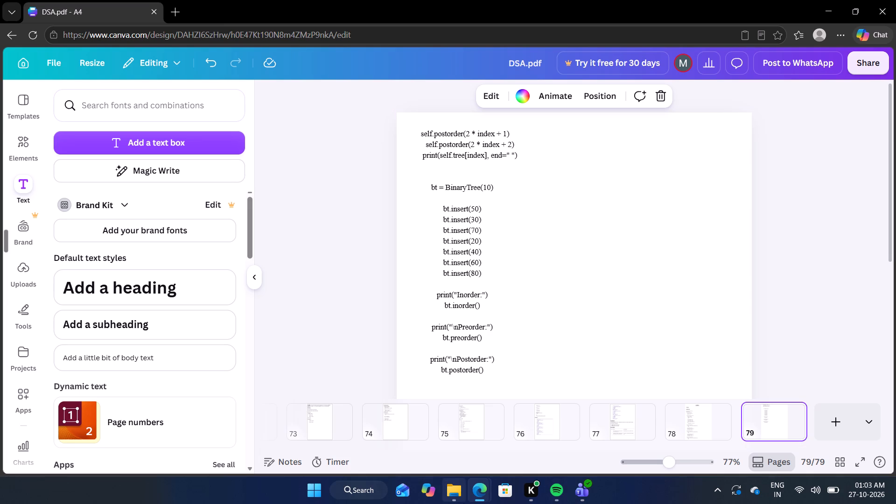
Launch Python IDLE and create a new empty script file.
left_click(354, 491)
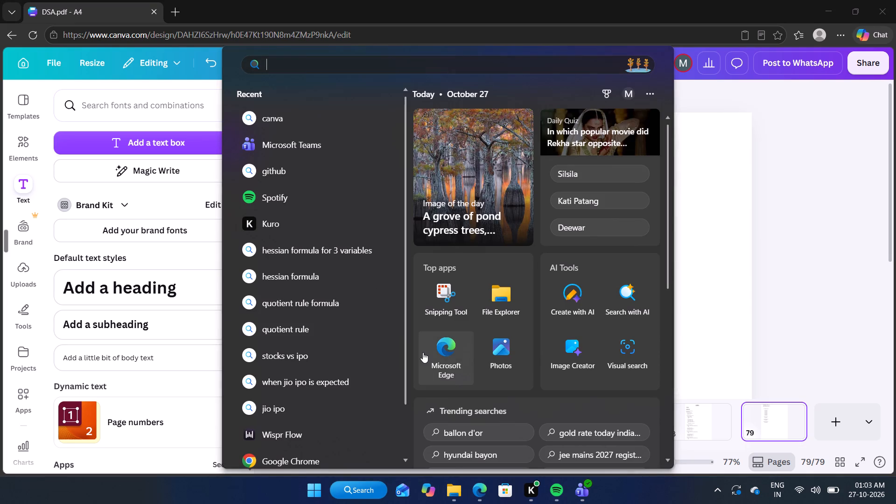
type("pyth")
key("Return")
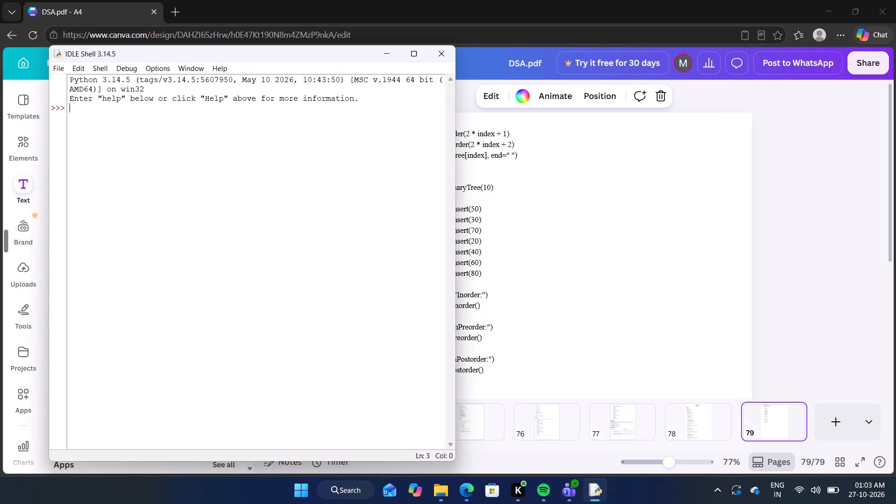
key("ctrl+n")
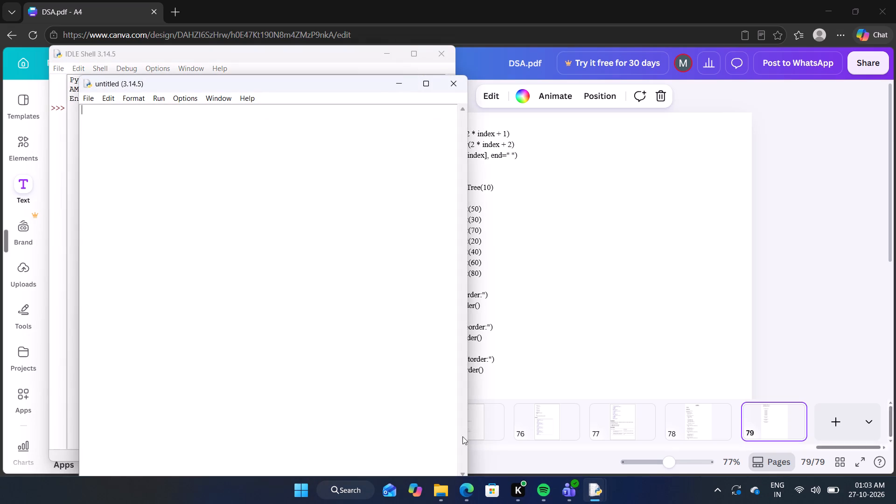
Copy the full Week8a.py code from the GitHub page and paste it into the untitled IDLE file.
left_click(470, 494)
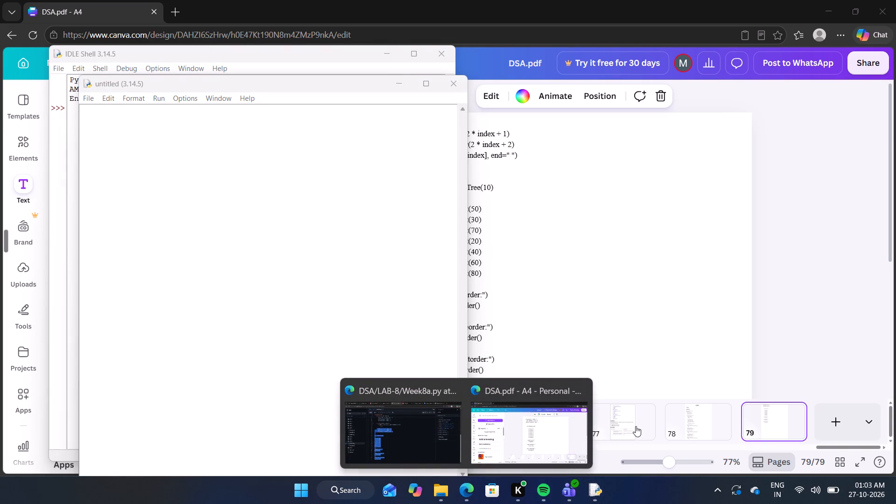
left_click(446, 420)
scroll(335, 265, "up", 6)
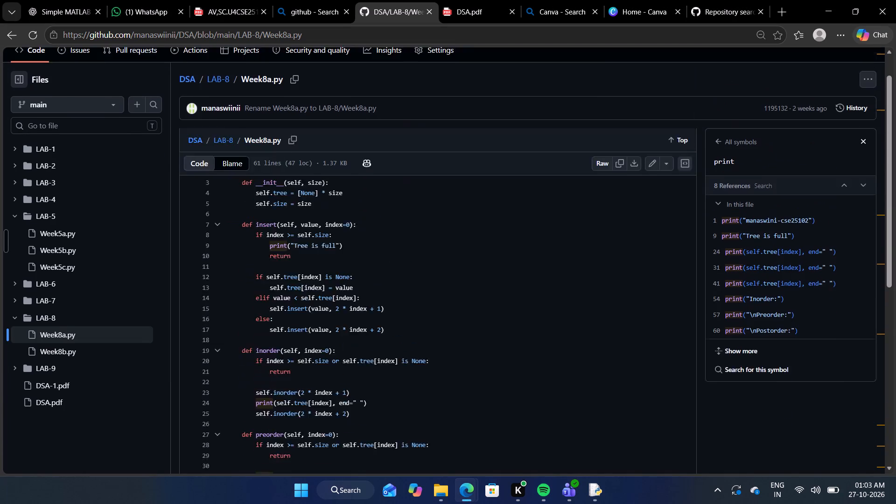
left_click_drag(224, 196, 373, 489)
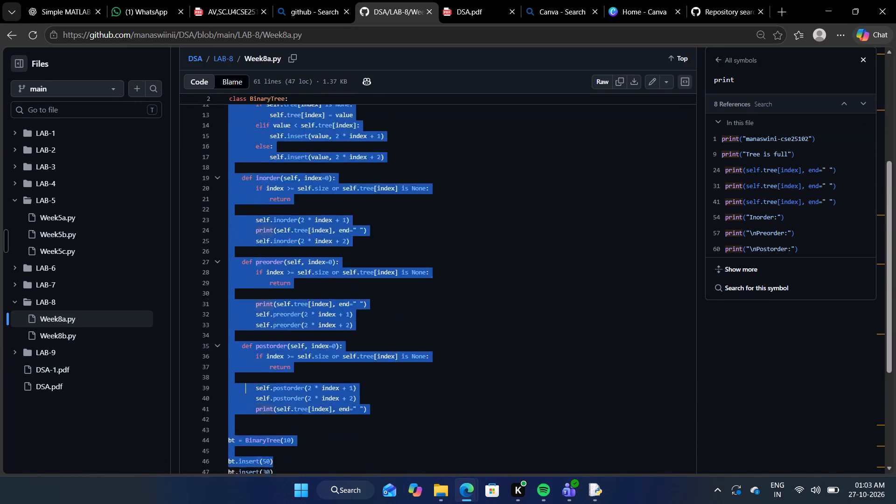
left_click_drag(373, 489, 373, 503)
key("ctrl+c")
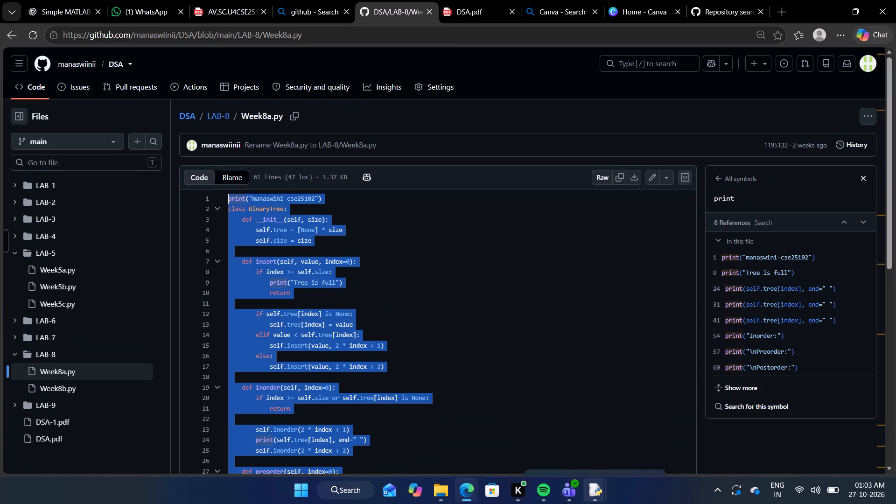
left_click(625, 436)
left_click(317, 286)
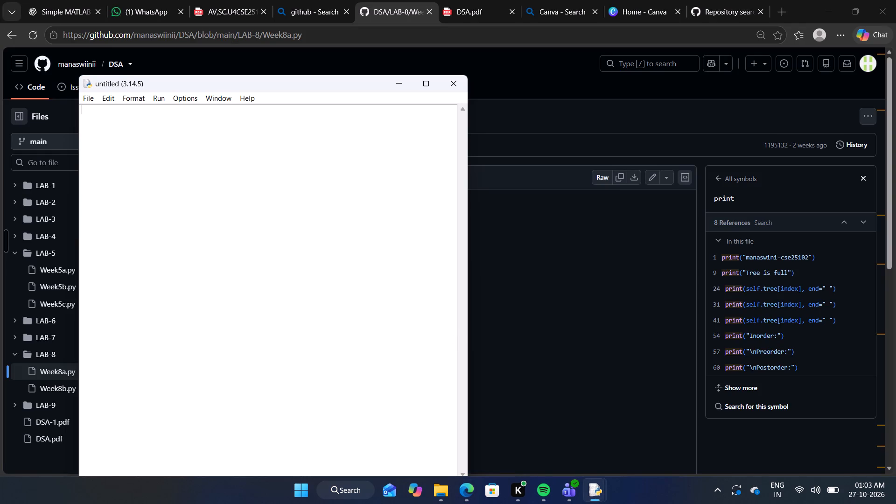
key("ctrl+v")
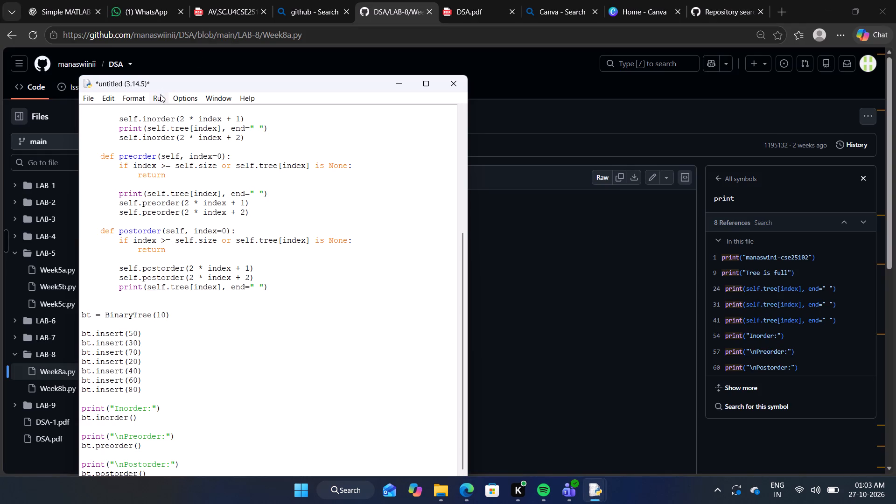
Run the pasted program, saving the script as week8a in the Python314 folder.
left_click(161, 96)
left_click(168, 106)
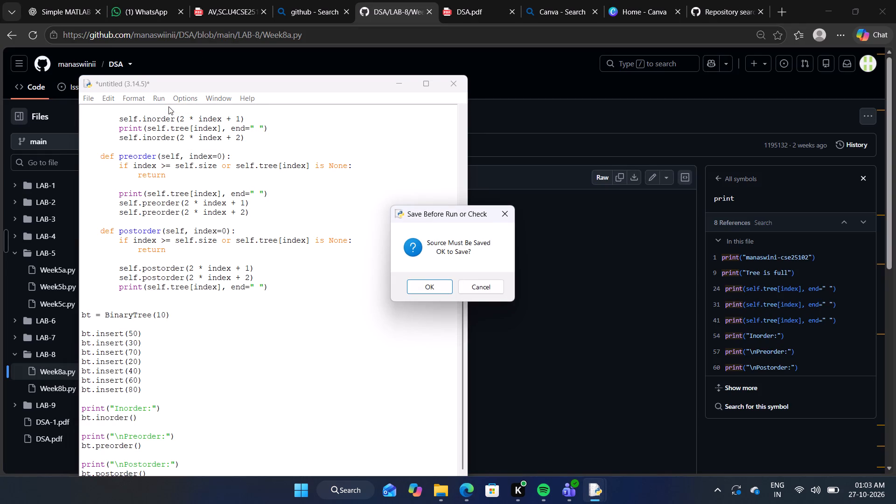
left_click(446, 287)
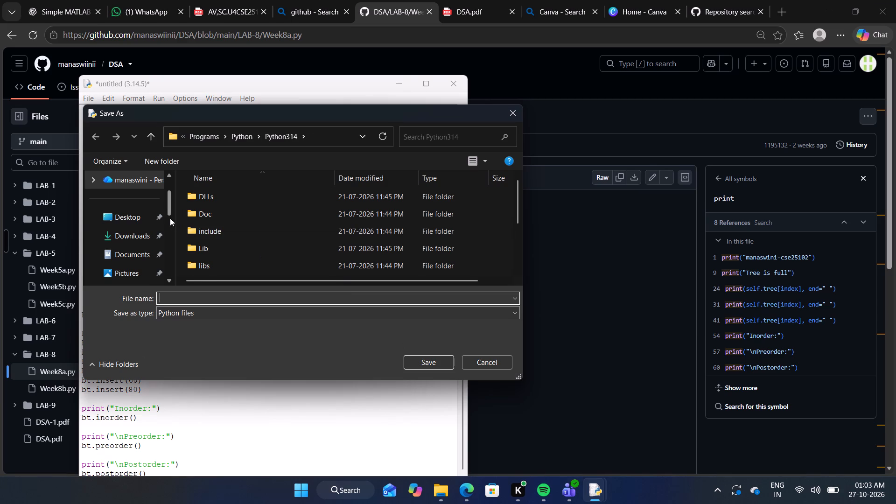
scroll(203, 263, "down", 5)
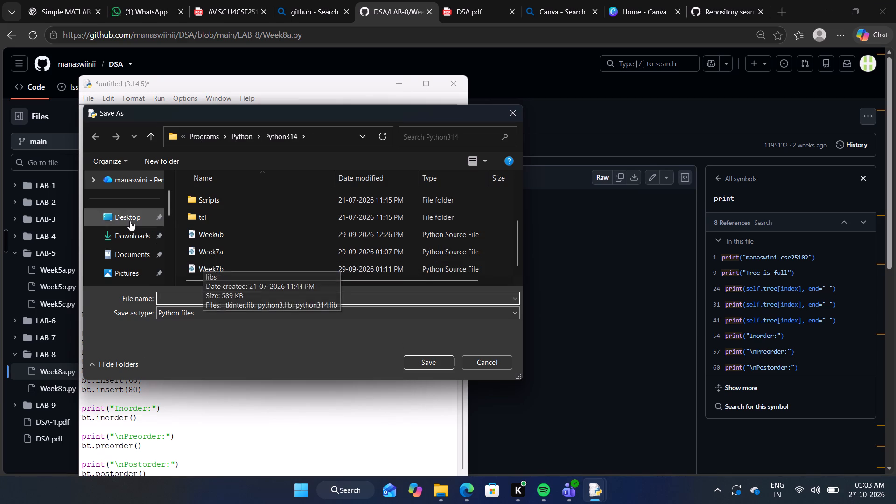
scroll(147, 252, "down", 1)
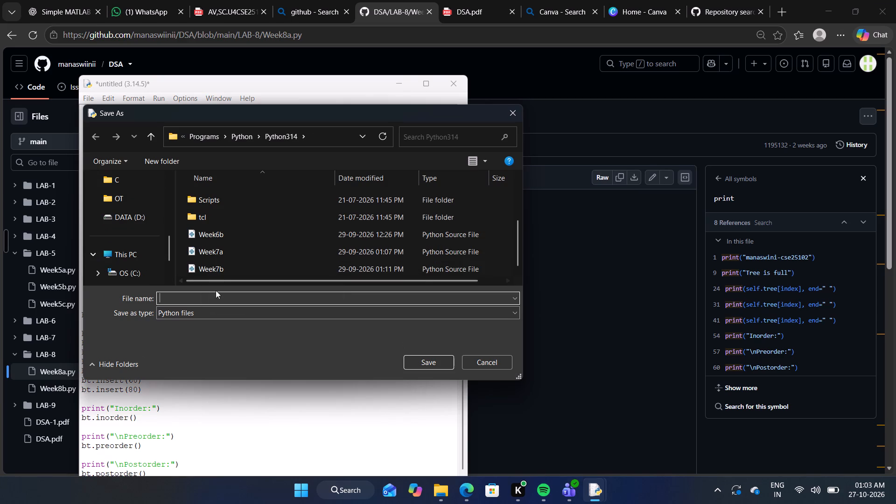
left_click(194, 300)
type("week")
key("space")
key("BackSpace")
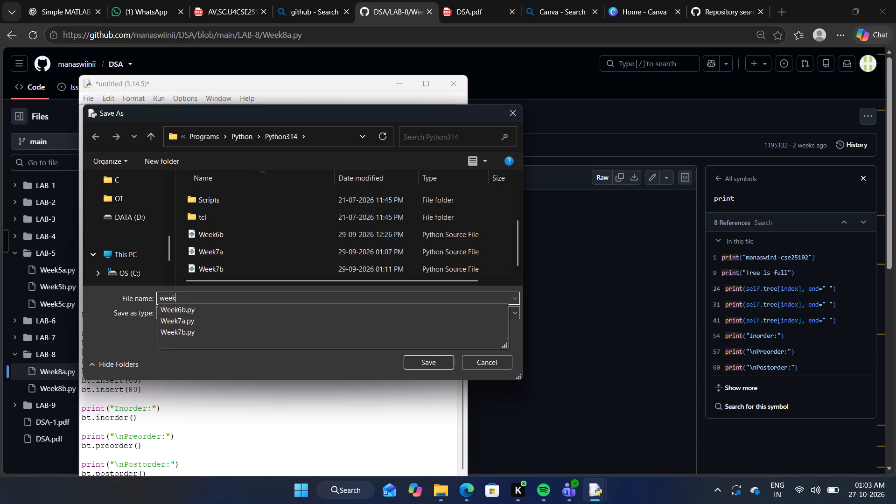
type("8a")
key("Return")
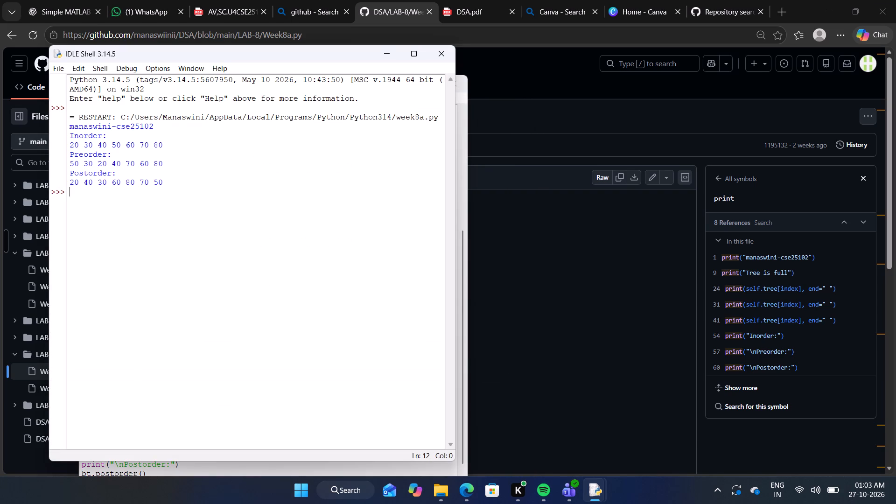
Maximize the IDLE Shell and capture a screenshot of the region containing the program's output.
left_click(409, 52)
key("shift+super+s")
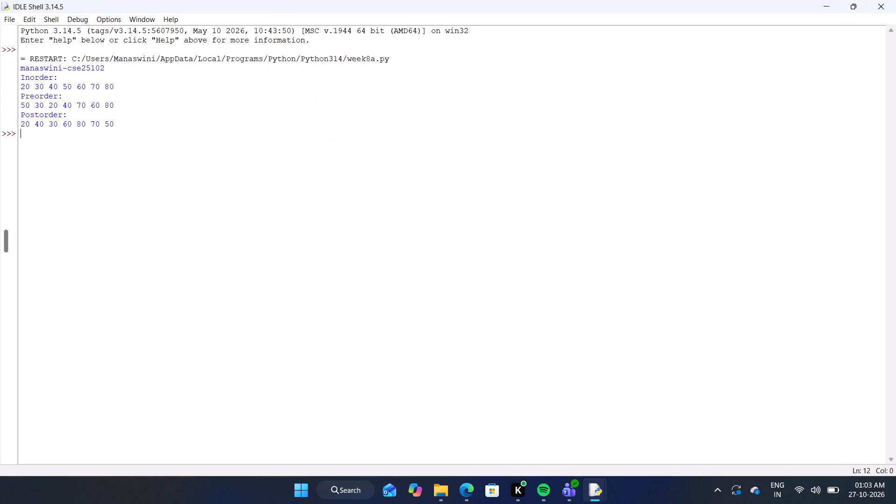
left_click_drag(0, 0, 461, 313)
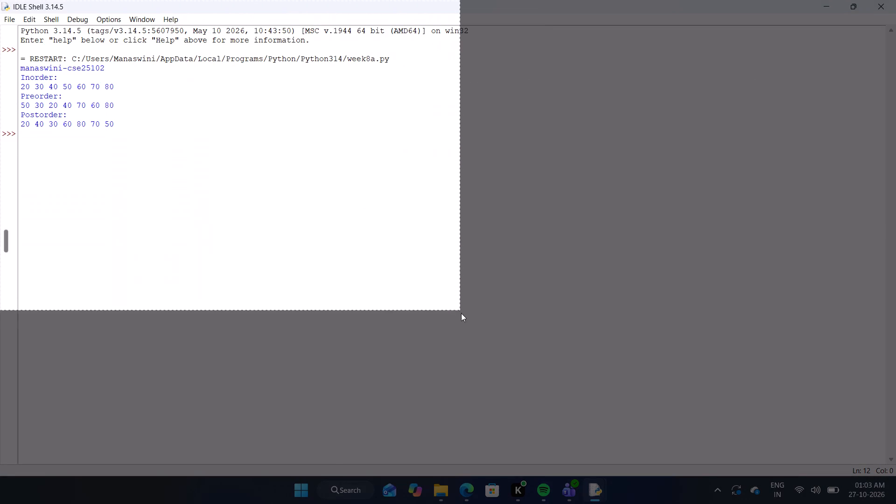
left_click_drag(461, 313, 514, 309)
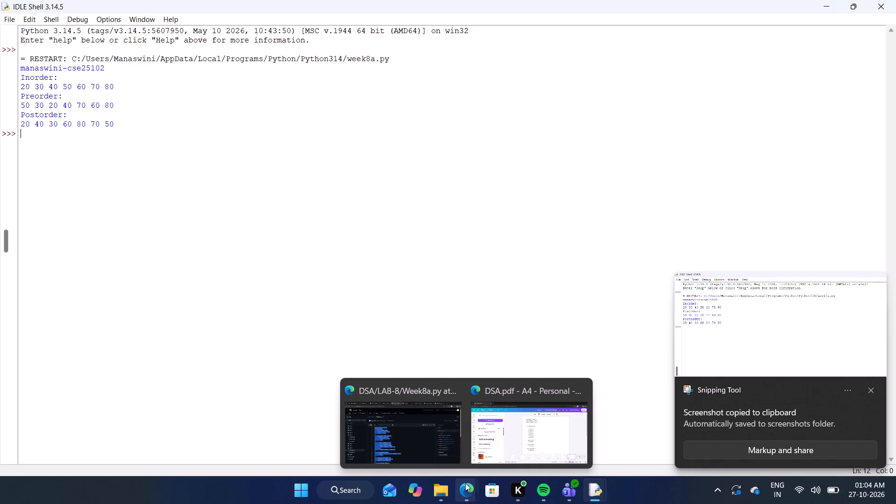
Switch back to the DSA.pdf design and paste the output screenshot on page 79, placing it below the code.
left_click(465, 483)
left_click(517, 438)
scroll(585, 270, "down", 2)
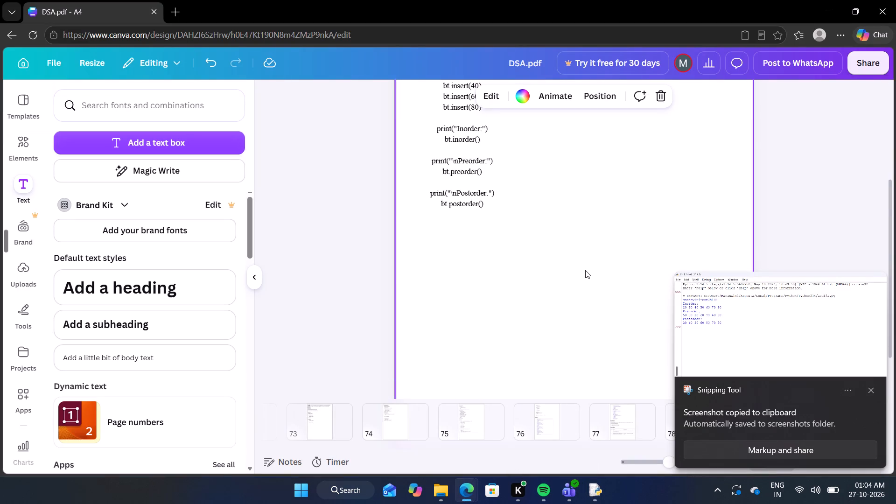
scroll(585, 270, "down", 2)
key("ctrl+v")
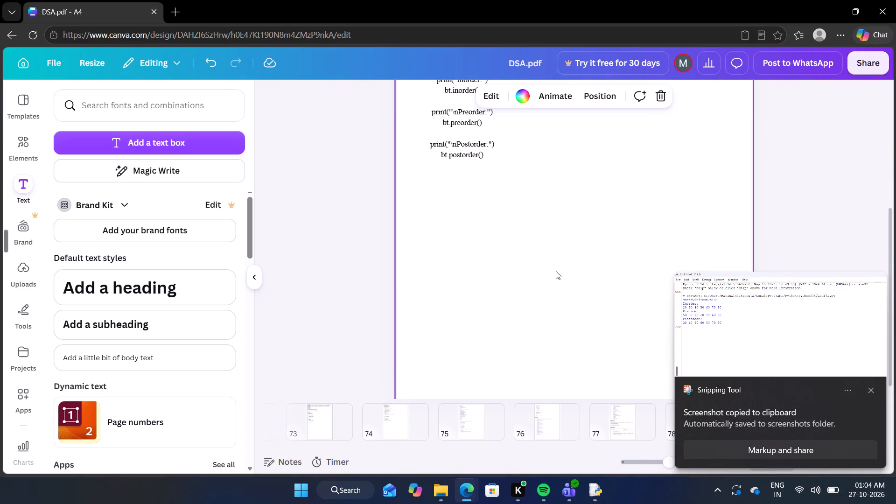
scroll(571, 152, "up", 1)
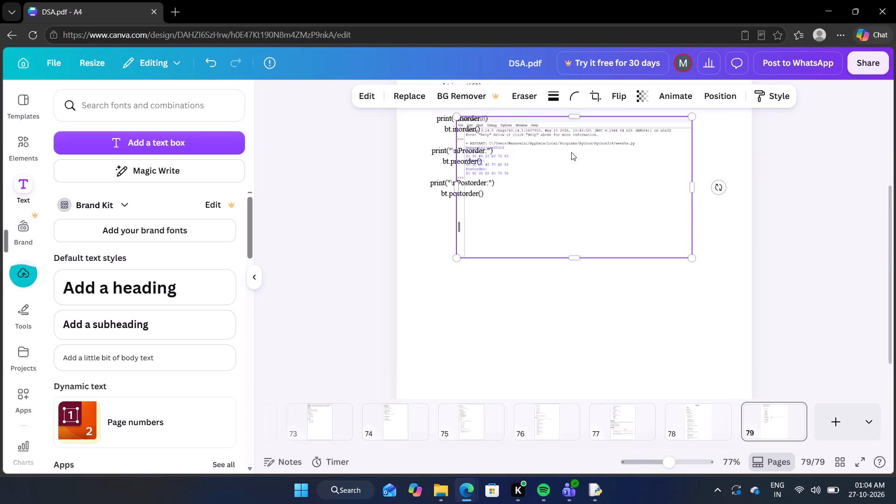
left_click_drag(571, 152, 545, 281)
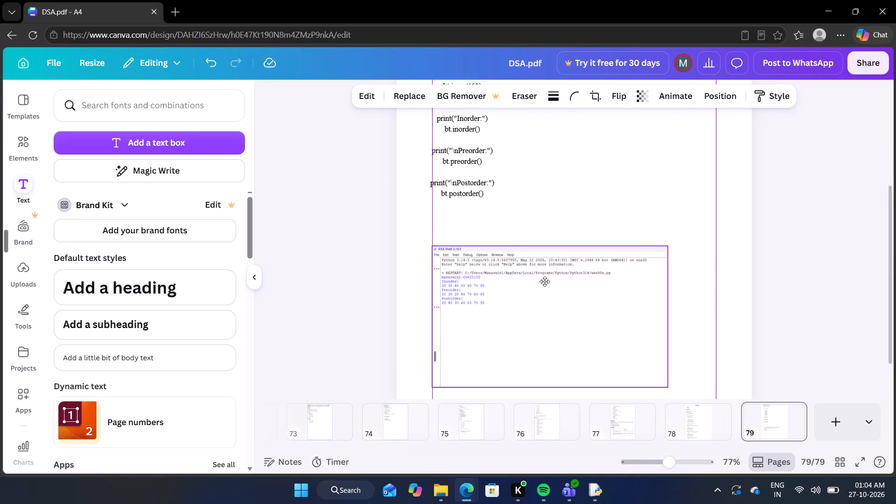
left_click_drag(545, 281, 537, 284)
left_click_drag(741, 260, 706, 261)
double_click(559, 315)
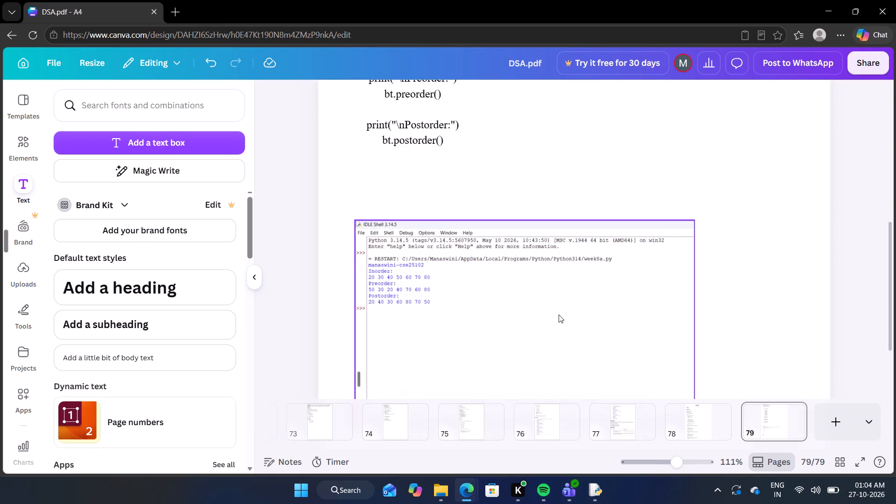
scroll(559, 315, "down", 1)
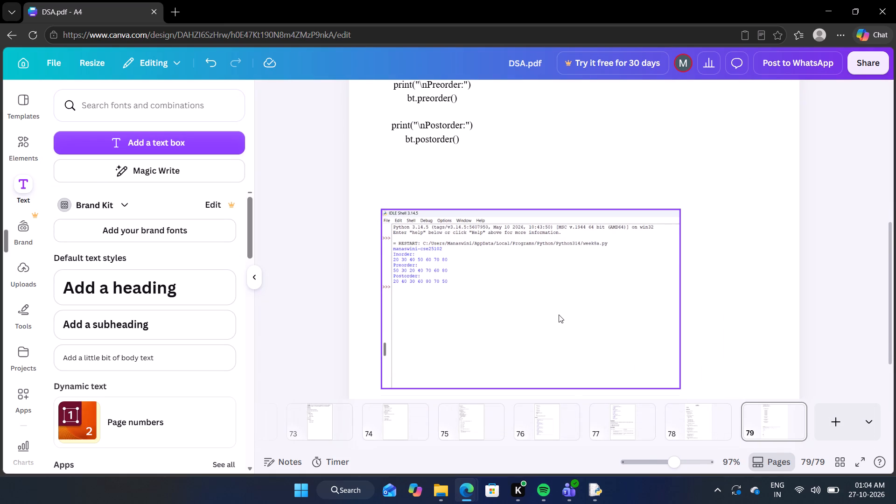
Copy the "Output:" heading from page 76 to page 79 and place it just above the output screenshot, aligned with its edge.
left_click(548, 407)
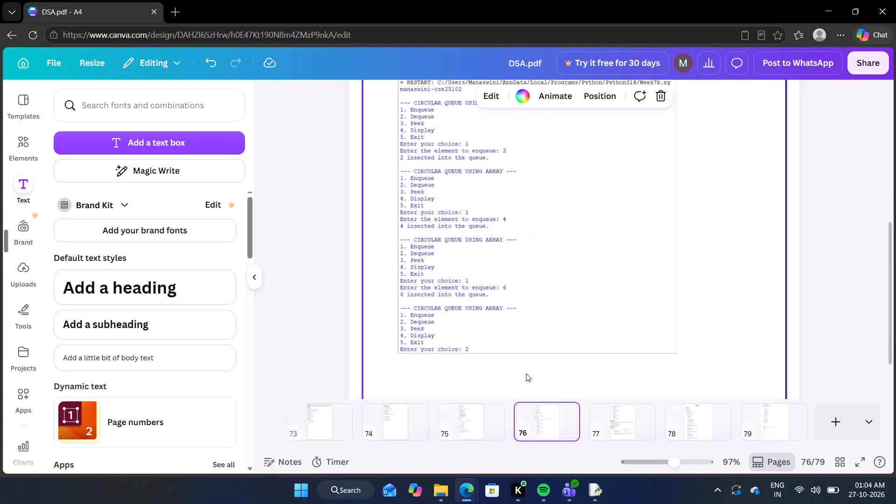
scroll(526, 373, "up", 1)
left_click(405, 151)
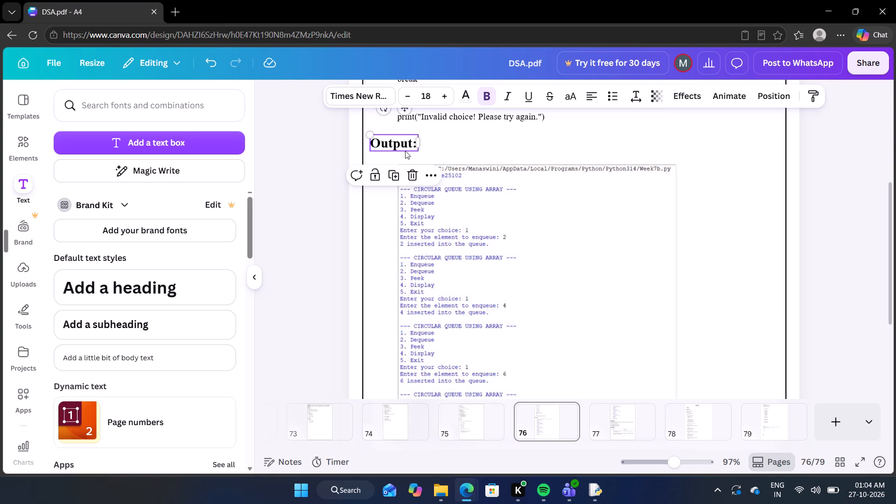
key("ctrl+c")
left_click(768, 428)
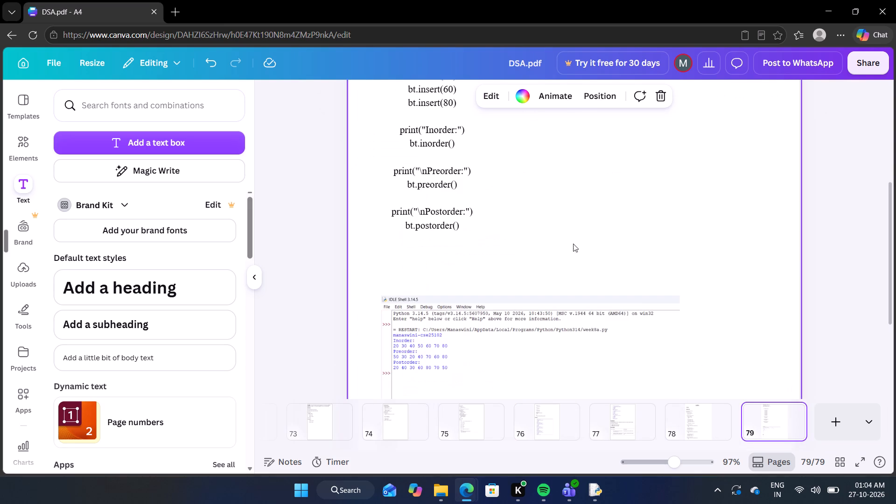
key("ctrl+v")
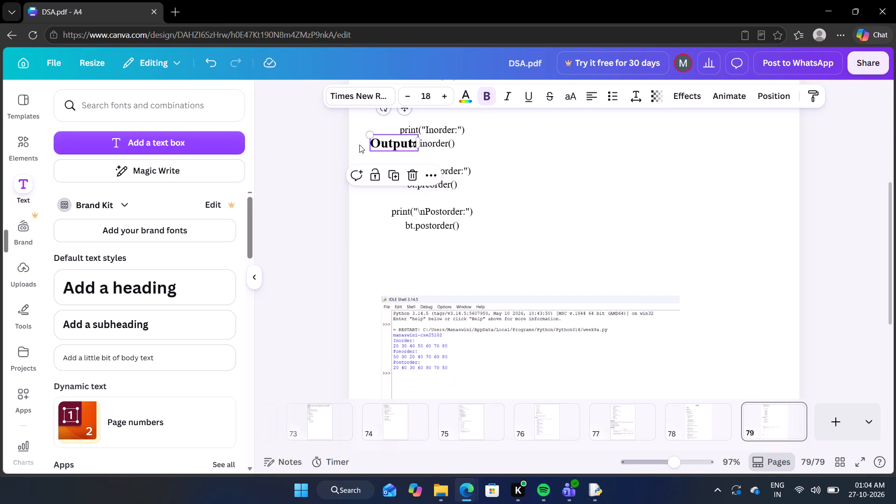
left_click_drag(399, 143, 402, 268)
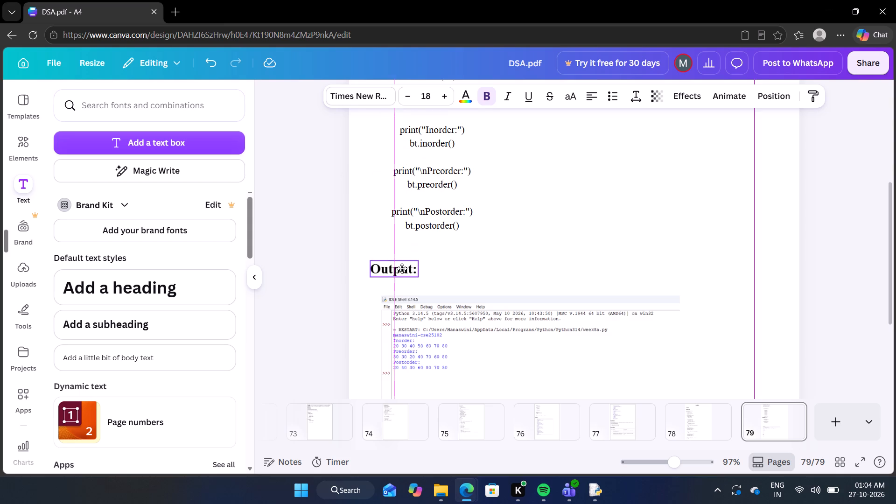
left_click_drag(402, 268, 407, 267)
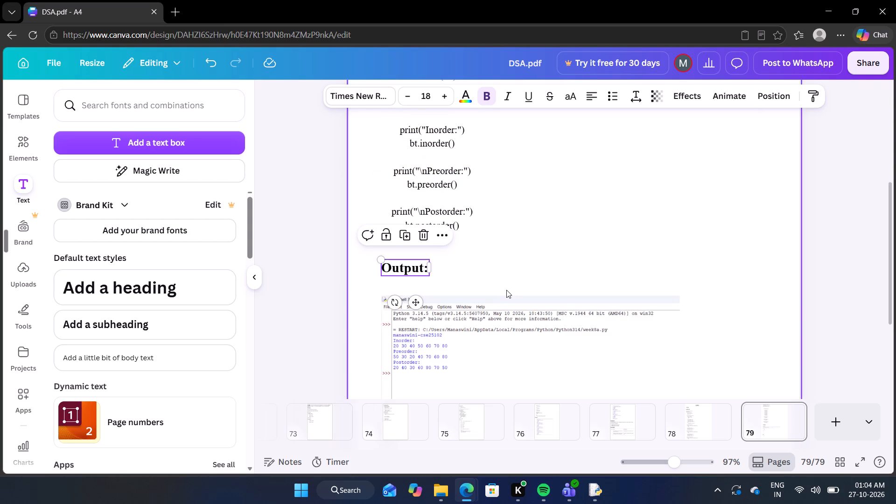
Add a blank page 80 at the end of the design.
left_click(826, 433)
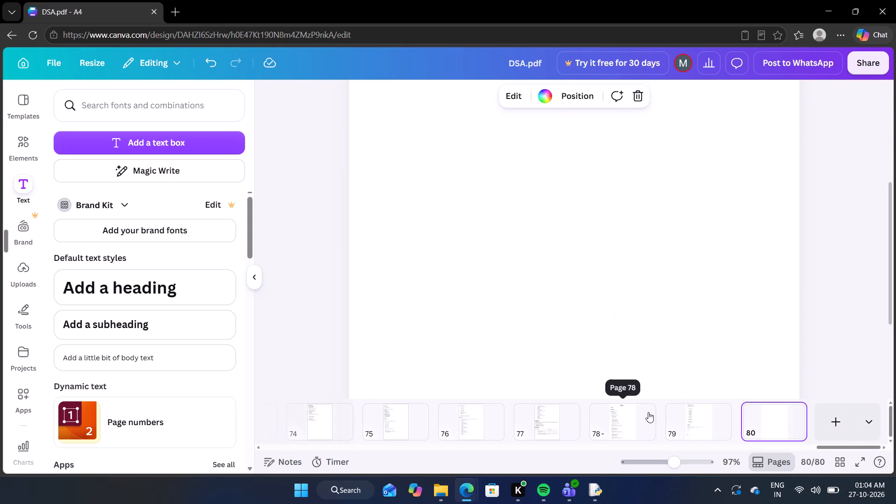
Copy the text box containing the BinaryTree program code on page 78.
left_click(707, 424)
scroll(623, 273, "down", 2)
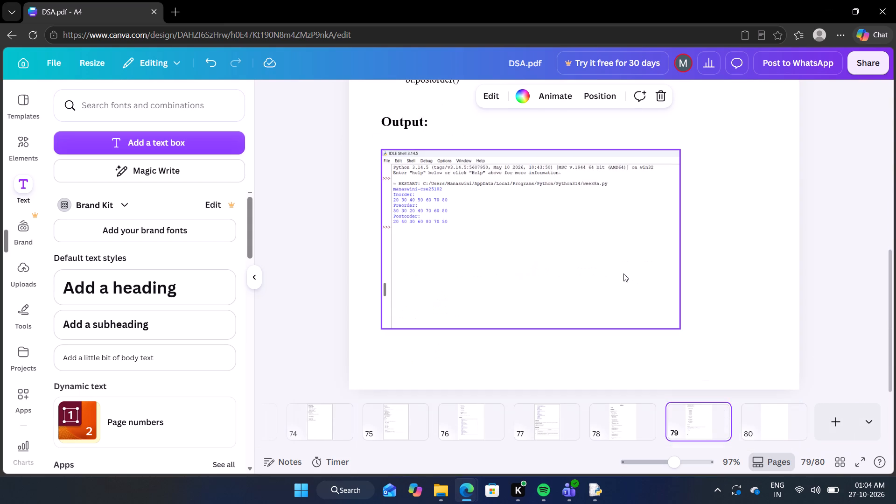
scroll(622, 295, "up", 2)
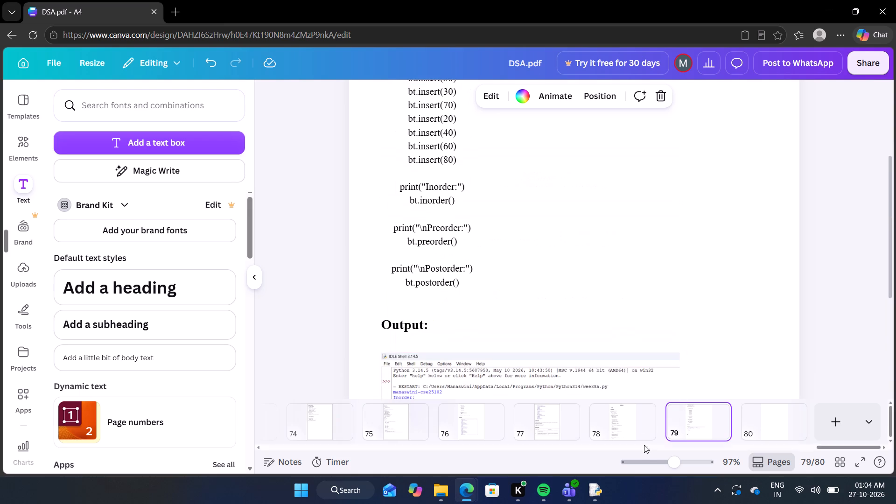
left_click(637, 434)
scroll(559, 270, "up", 4)
scroll(559, 270, "down", 1)
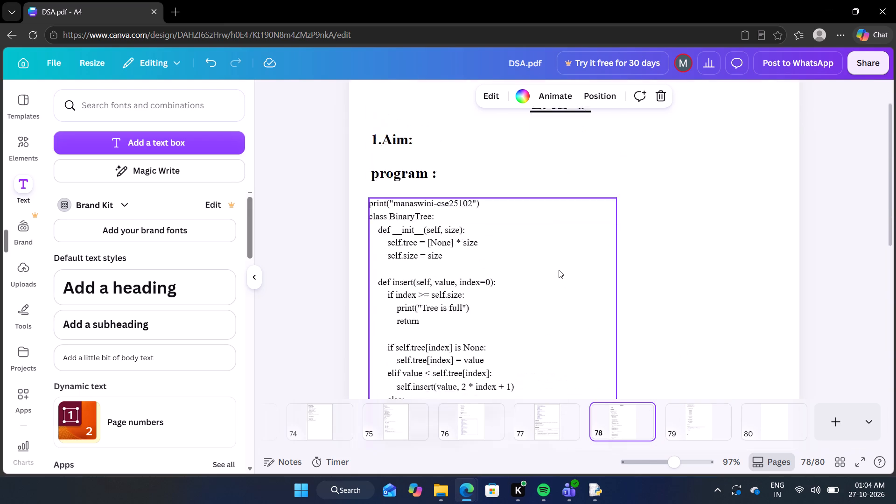
scroll(559, 270, "down", 3)
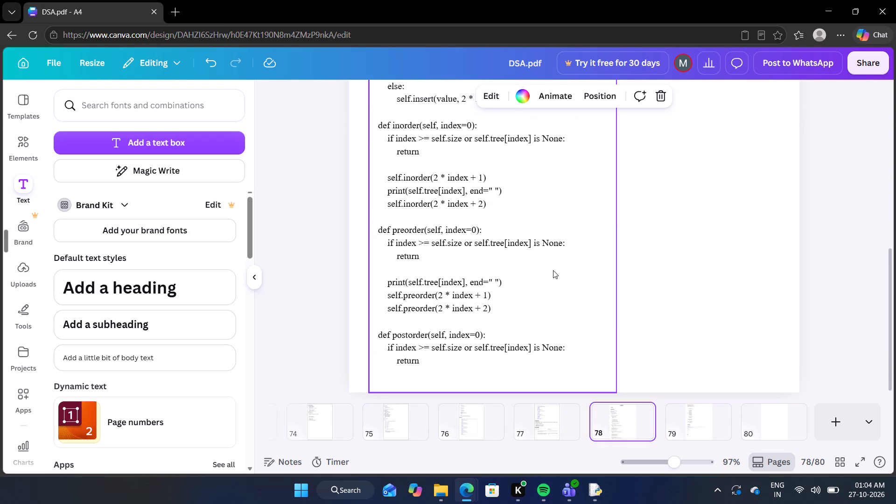
left_click(569, 294)
right_click(569, 294)
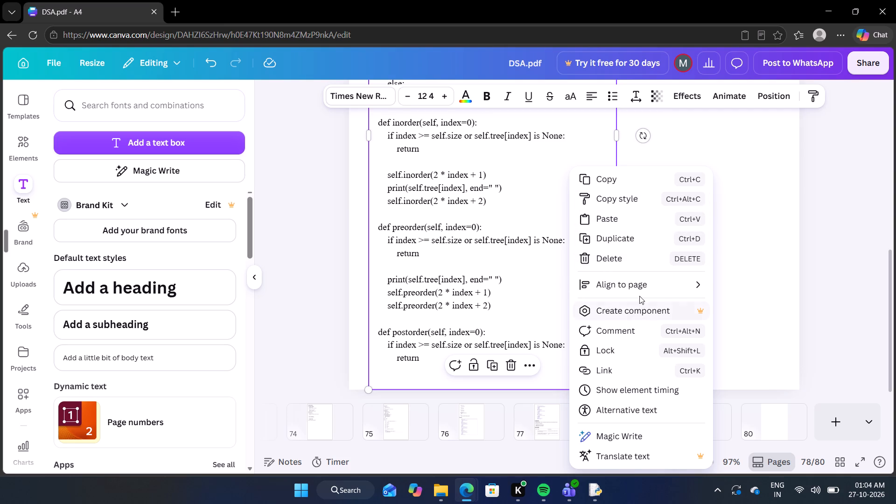
left_click(610, 180)
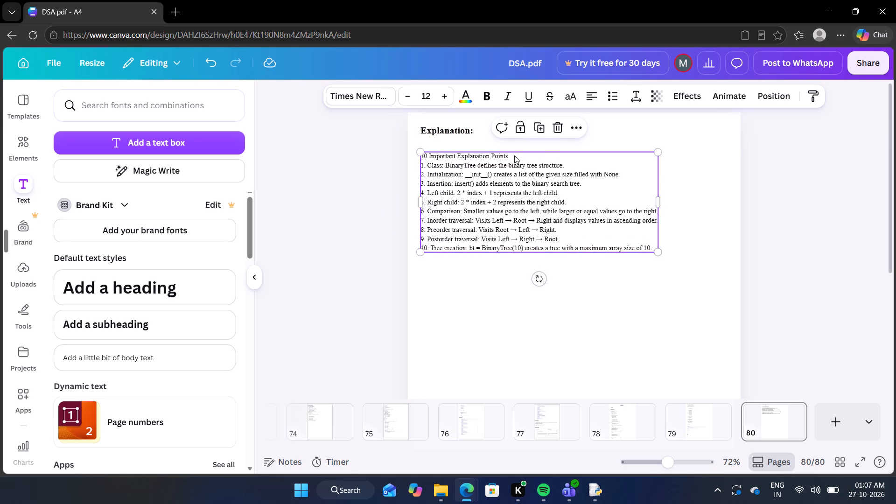
Delete the "10 Important Explanation Points" title line so the pasted text starts with point 1.
left_click(514, 155)
left_click(514, 155)
left_click_drag(514, 155, 430, 147)
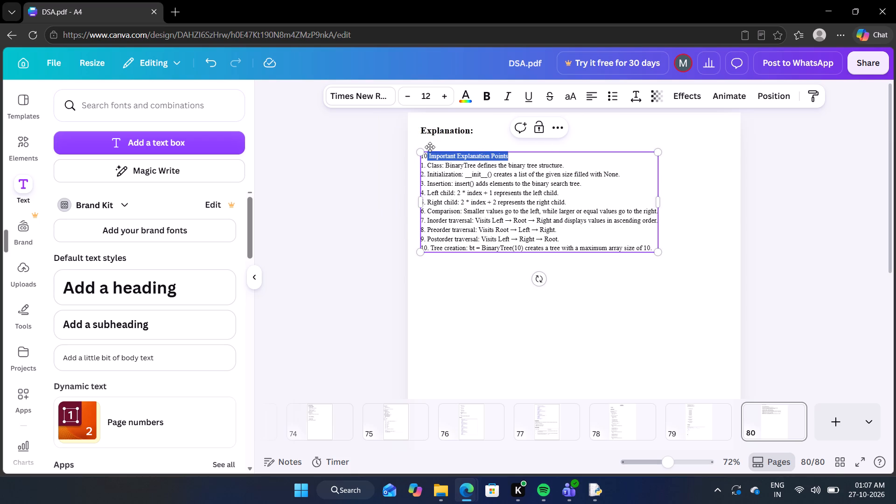
left_click_drag(430, 147, 421, 147)
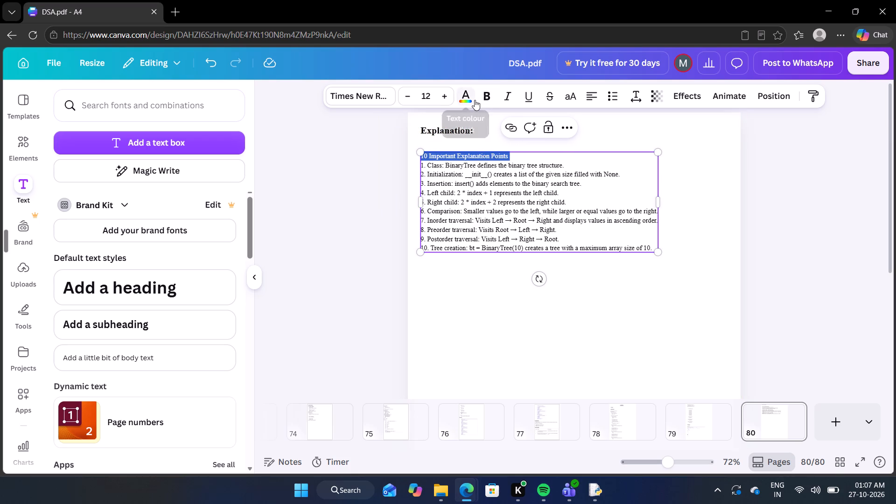
key("BackSpace")
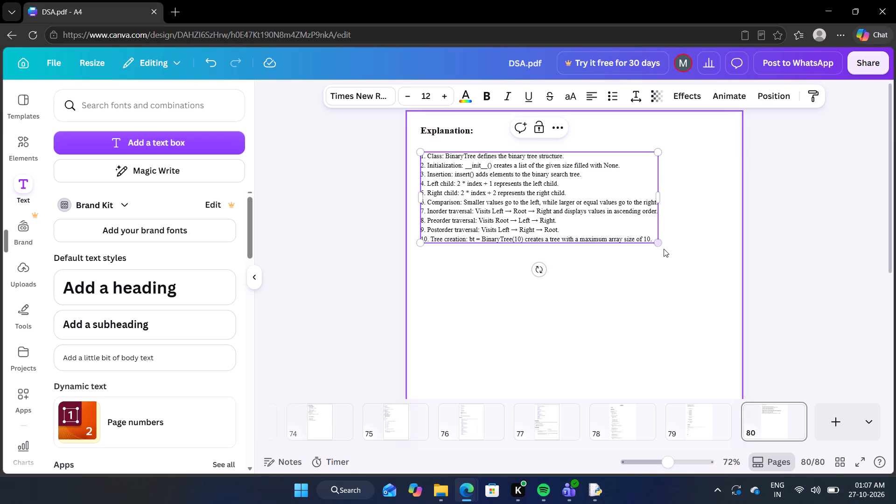
Scale the explanation text box up to a font size of about 14.5 and move it slightly closer to the "Explanation:" heading.
left_click_drag(658, 244, 681, 299)
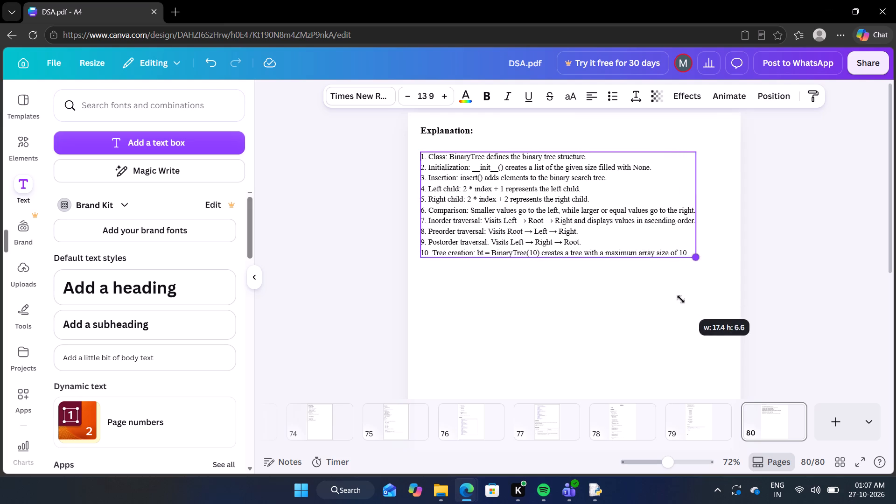
left_click_drag(681, 299, 690, 314)
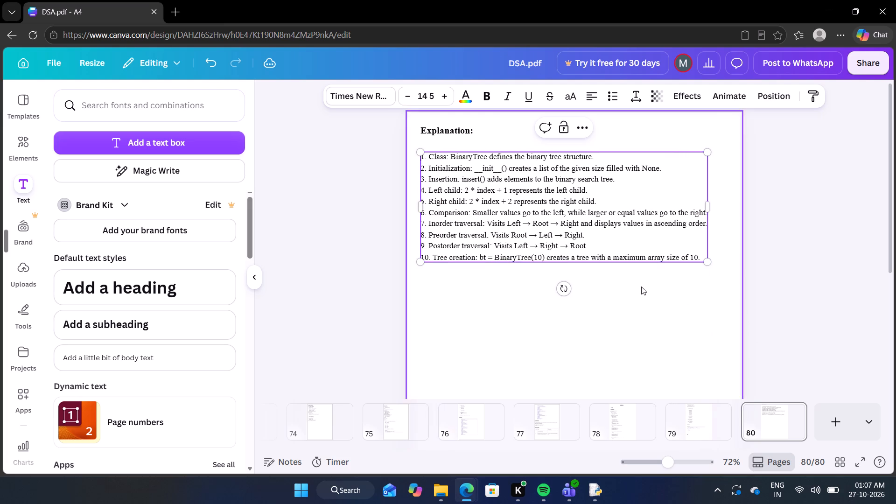
left_click_drag(568, 221, 570, 213)
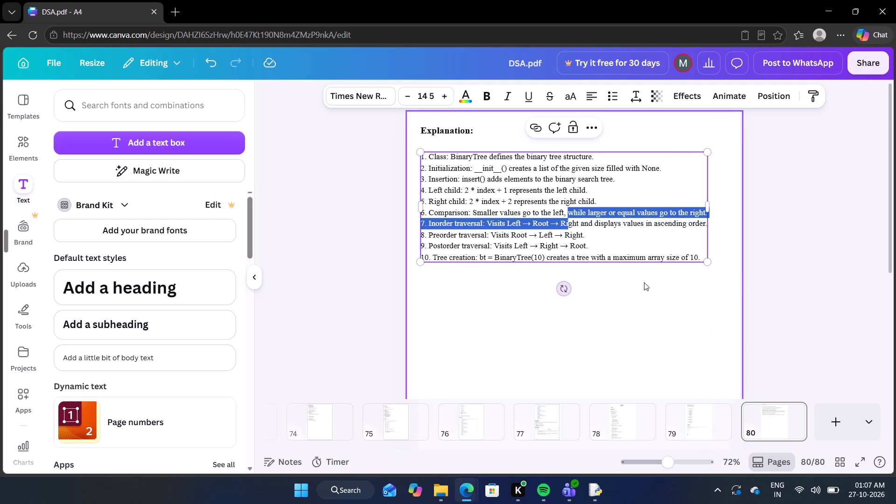
left_click(644, 282)
left_click_drag(592, 220, 591, 212)
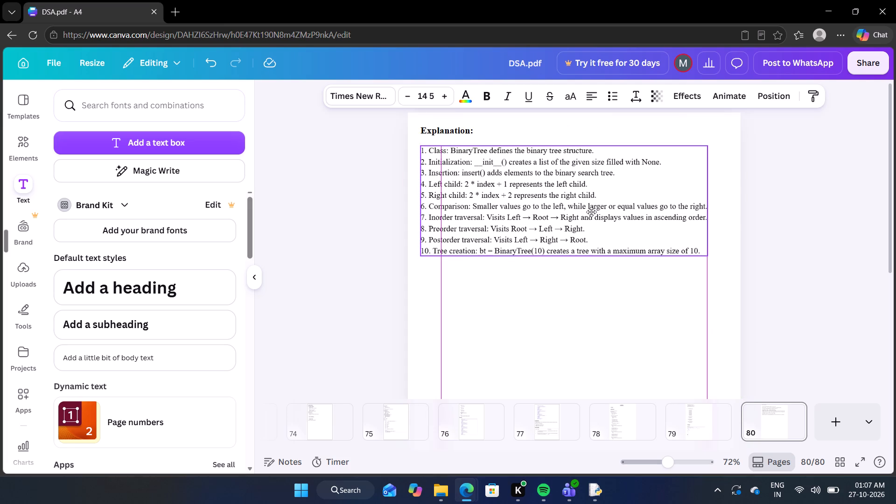
left_click_drag(591, 212, 592, 212)
left_click(638, 311)
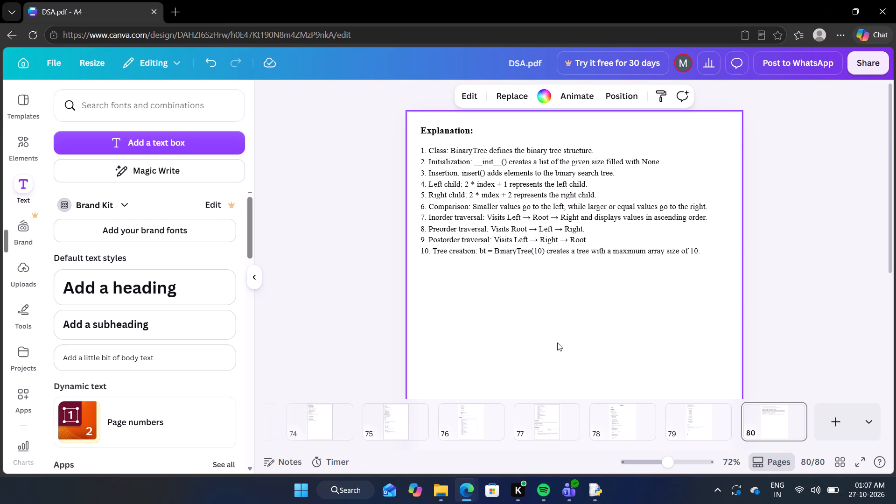
Set the "Explanation:" heading on page 80 to font size 20 and underline it.
left_click(463, 128)
triple_click(451, 97)
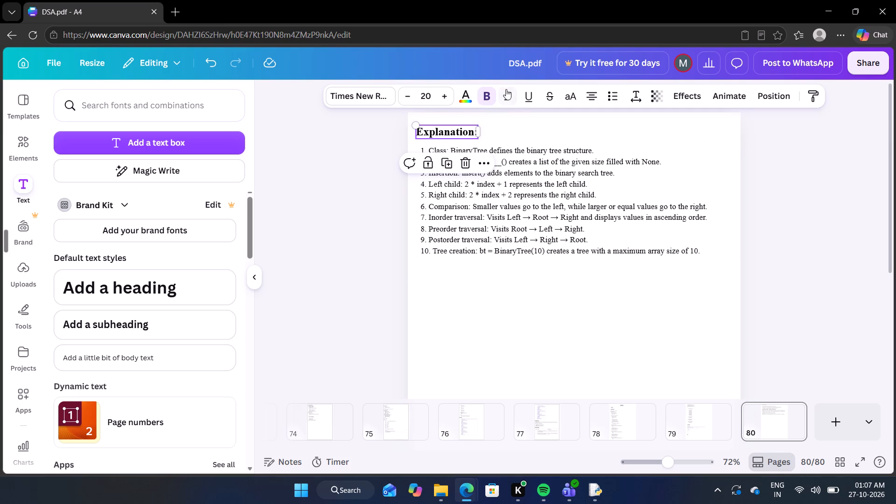
left_click(521, 93)
left_click(535, 261)
Align the ten points with the heading's left edge, slightly lower, and increase their line spacing to a little above 1.84.
left_click(530, 226)
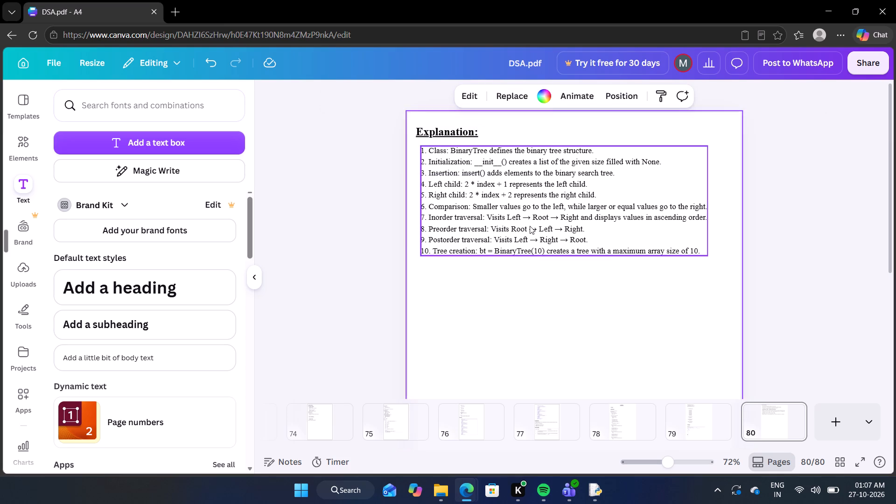
left_click_drag(530, 226, 527, 233)
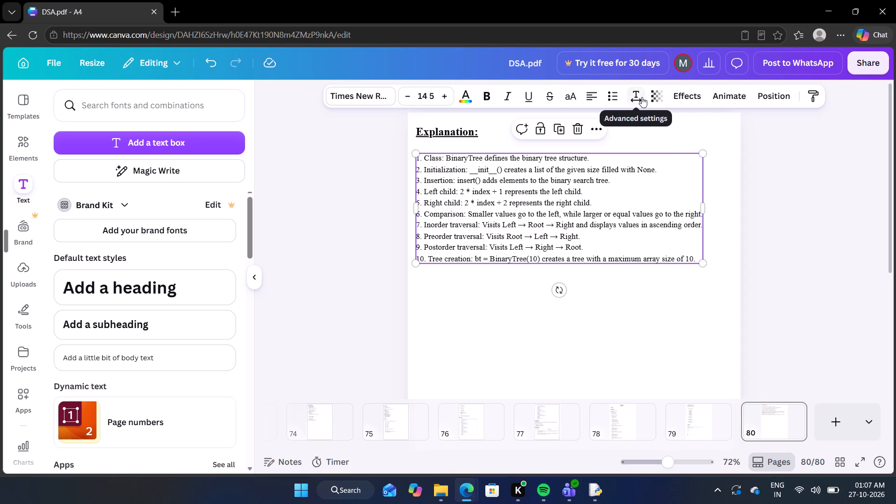
left_click(642, 97)
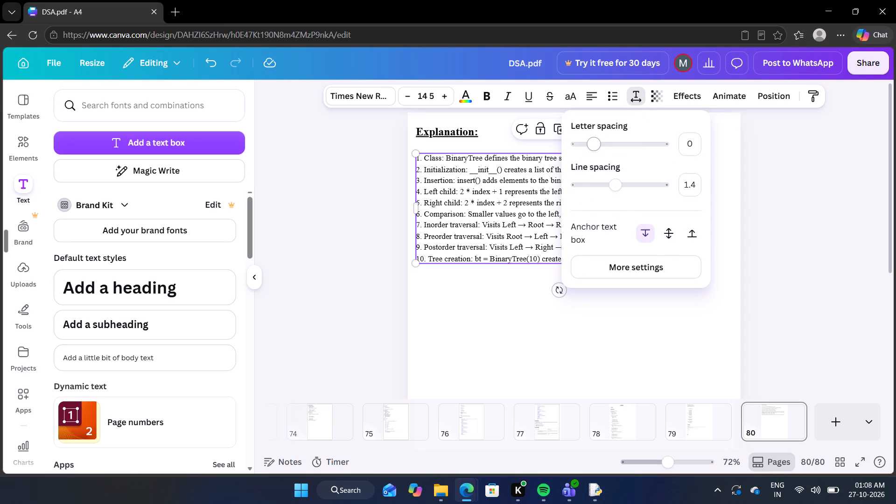
left_click_drag(622, 188, 627, 188)
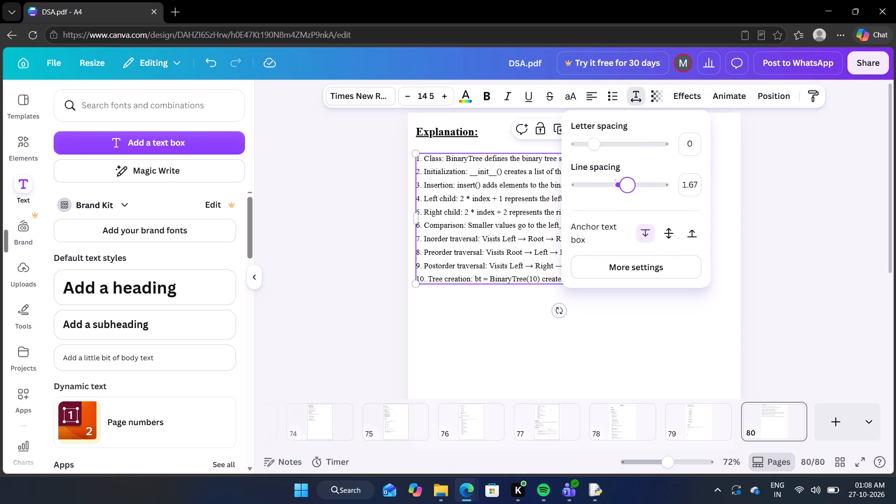
left_click_drag(627, 188, 637, 186)
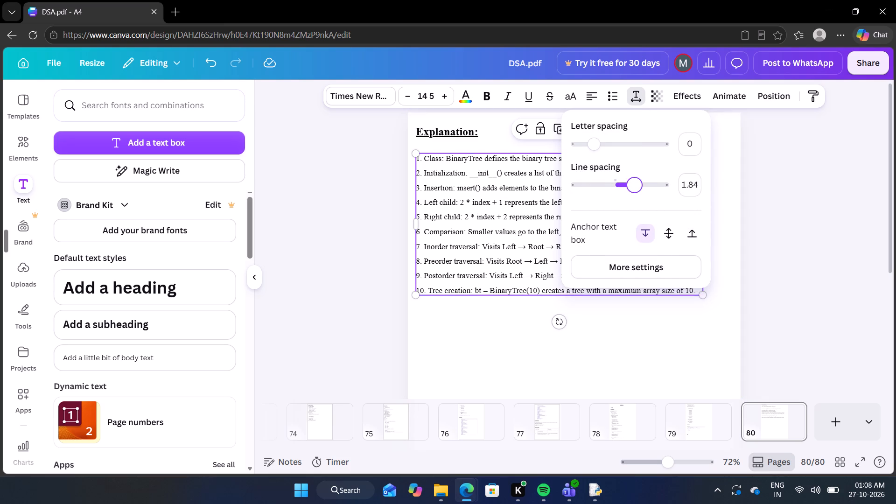
left_click_drag(637, 186, 640, 185)
left_click(331, 274)
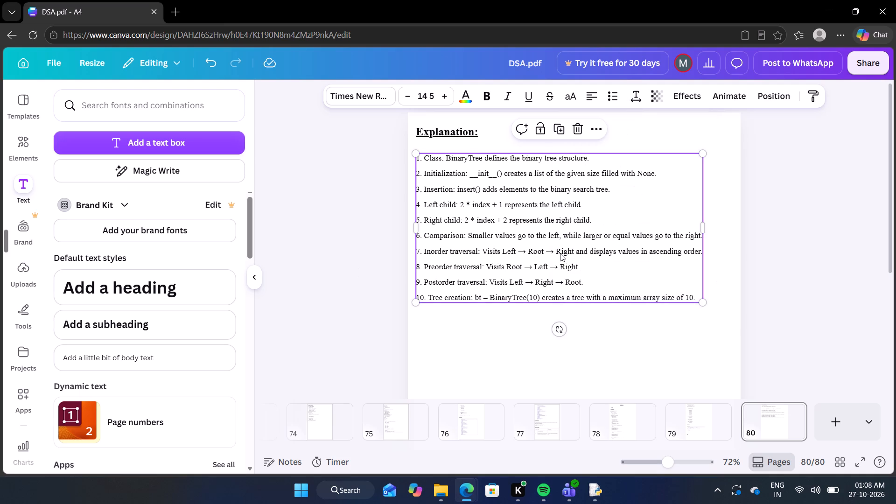
left_click(852, 228)
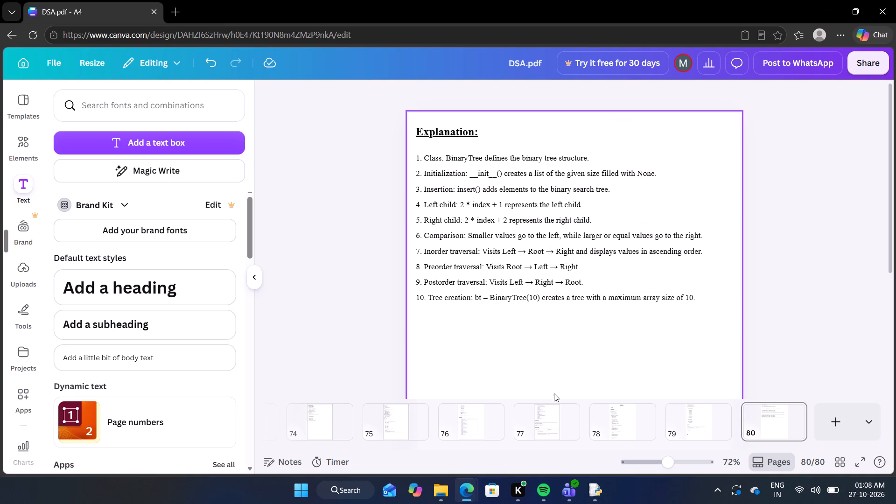
Check the LAB-8 pages 78 and 79 and add a blank page 81 at the end of the design.
left_click(623, 418)
left_click(704, 421)
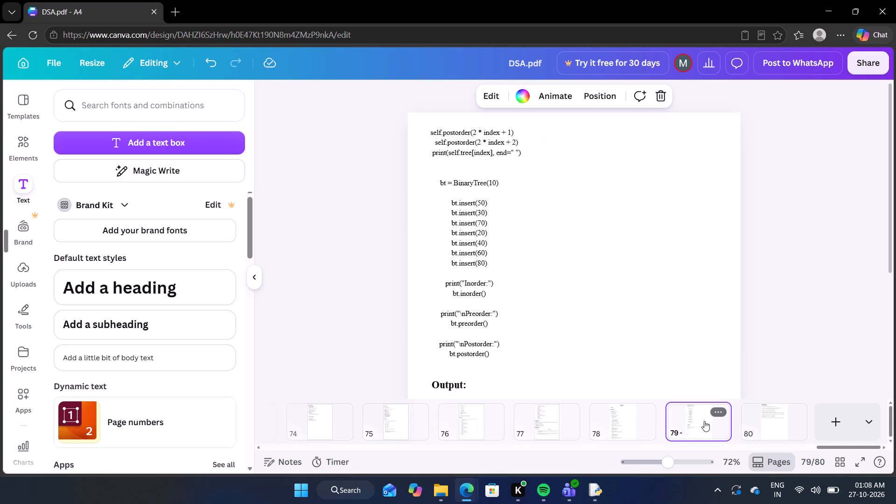
left_click(613, 426)
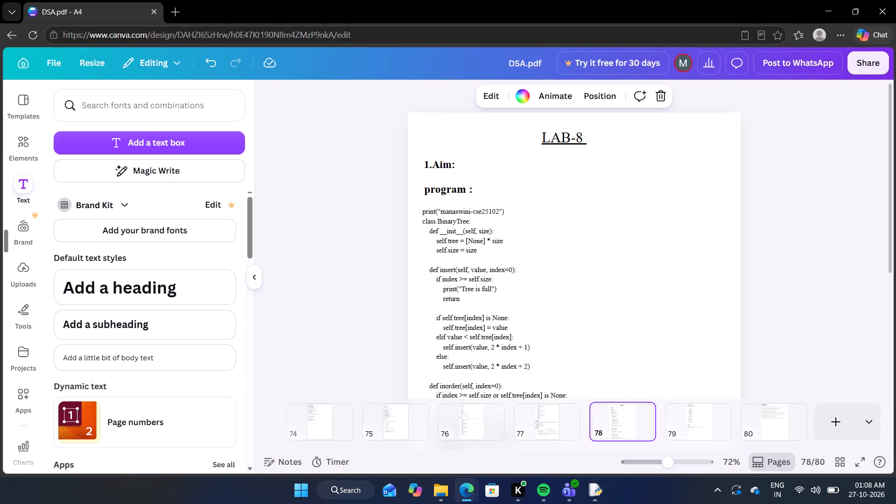
left_click(826, 411)
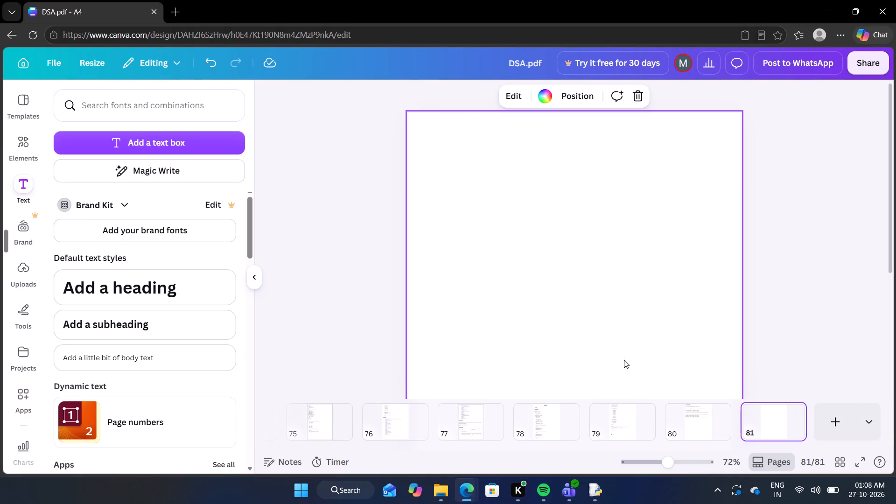
Copy the "1.Aim:" heading from page 78 onto blank page 81 and change its number to 2.
left_click(565, 427)
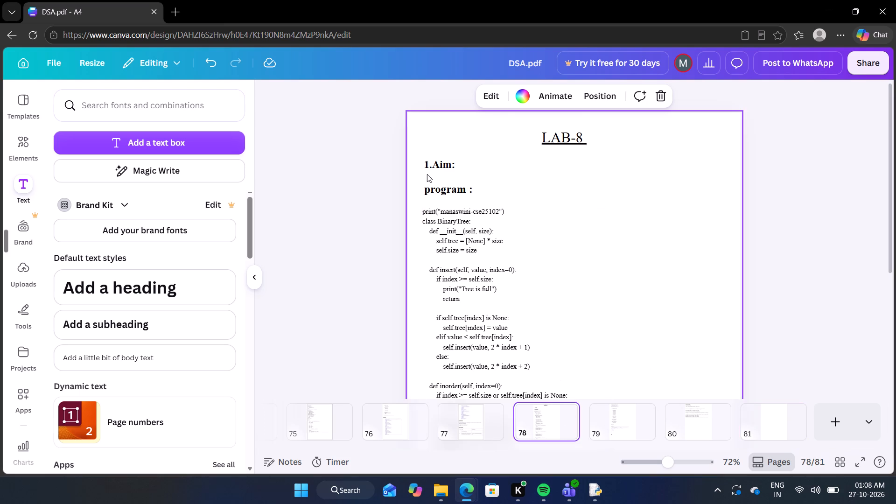
left_click(434, 172)
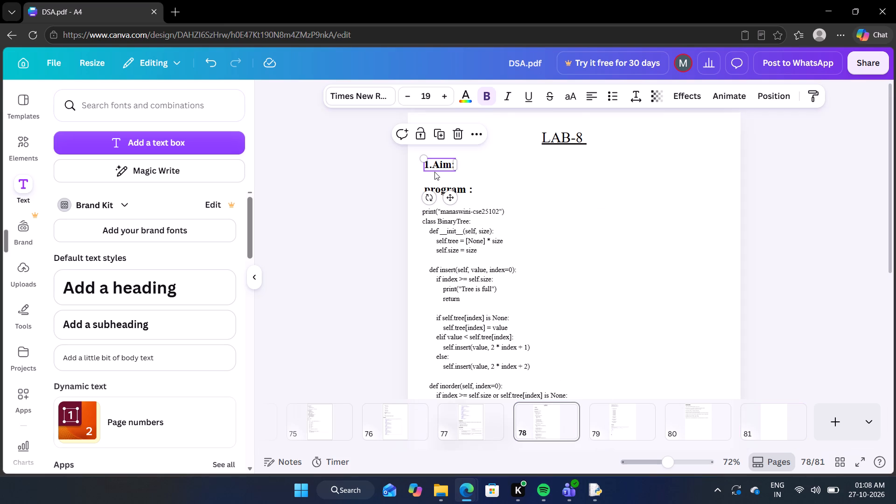
key("ctrl+c")
left_click(773, 406)
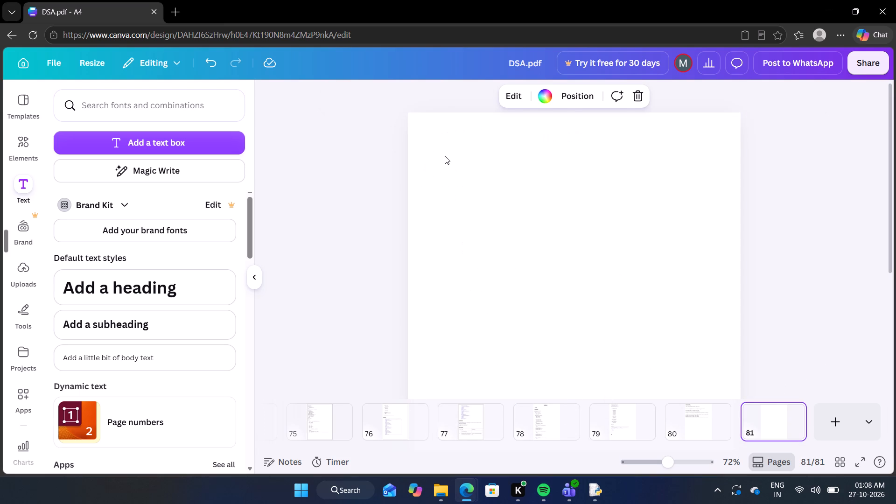
key("ctrl+v")
left_click(427, 167)
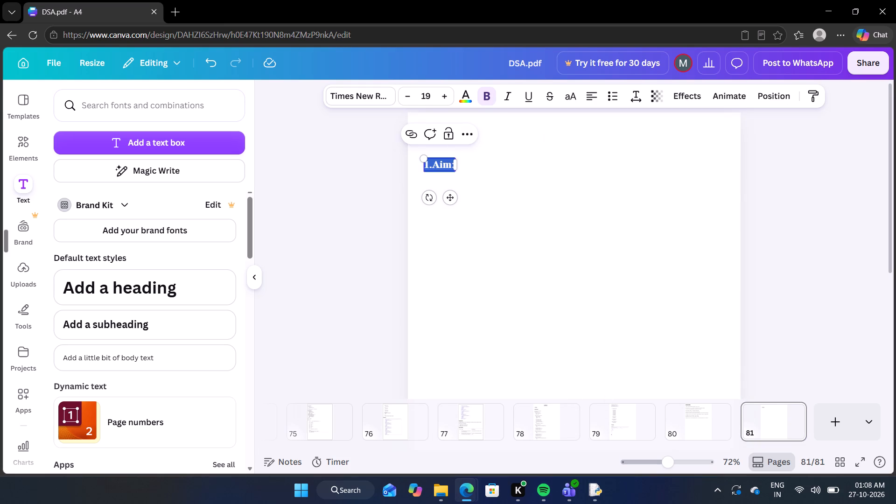
left_click(427, 167)
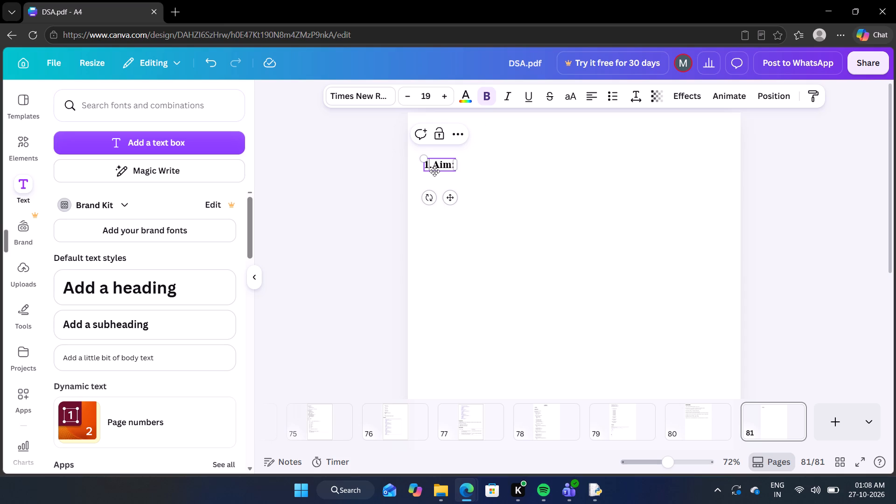
key("BackSpace")
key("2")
left_click(508, 196)
Move the "2.Aim:" heading up near the top margin of page 81 and slightly toward the left edge.
left_click_drag(446, 166, 443, 145)
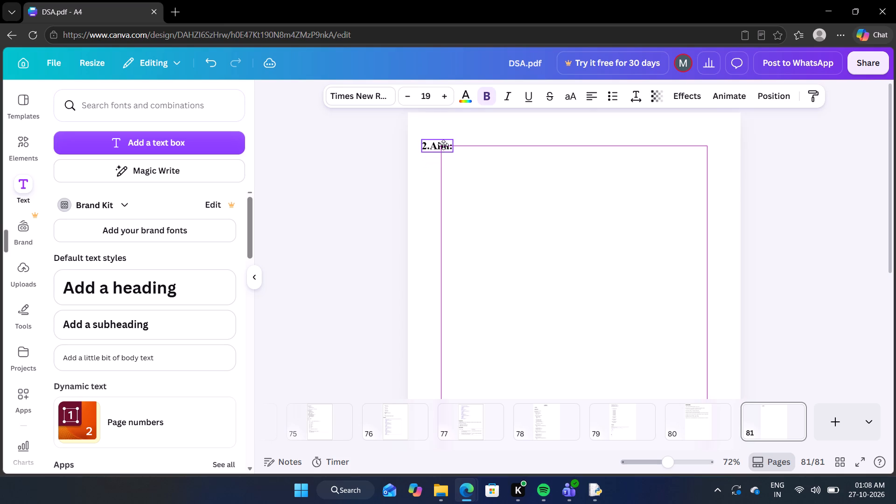
left_click_drag(443, 145, 443, 143)
left_click(491, 203)
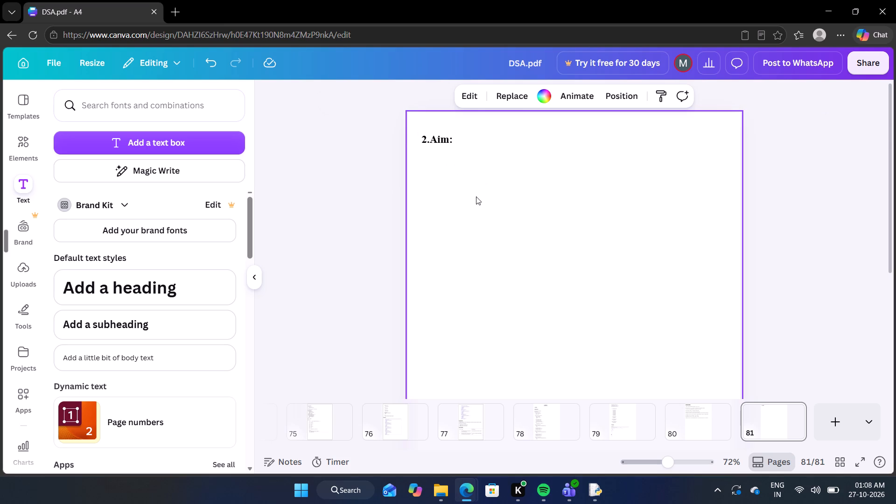
Copy the "program :" heading from page 78 onto page 81 and place it just below "2.Aim:".
left_click(562, 421)
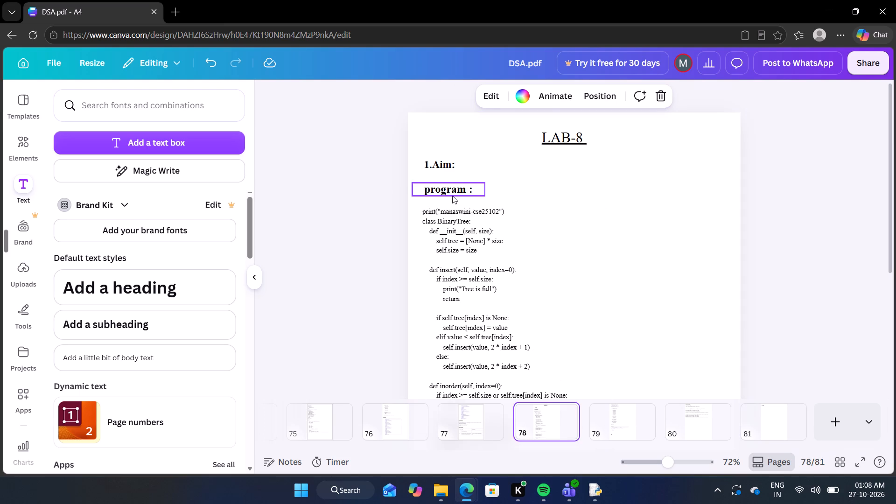
left_click(445, 190)
key("ctrl+c")
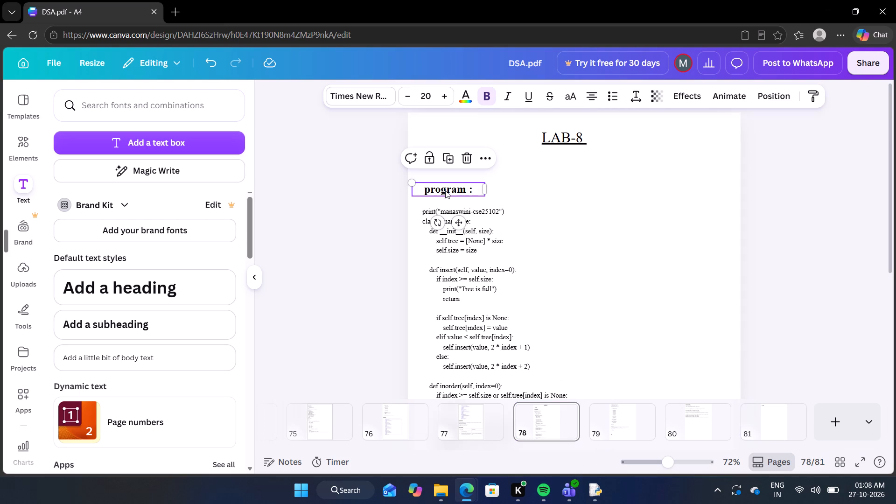
left_click(767, 428)
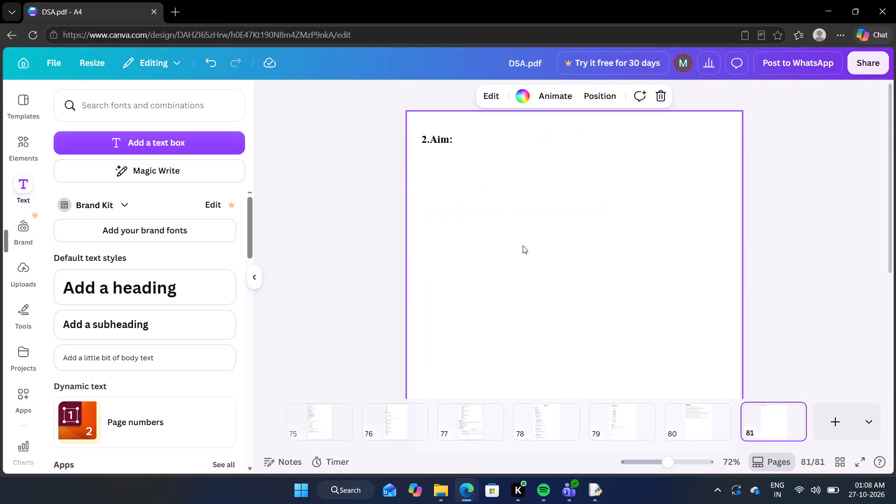
key("ctrl+v")
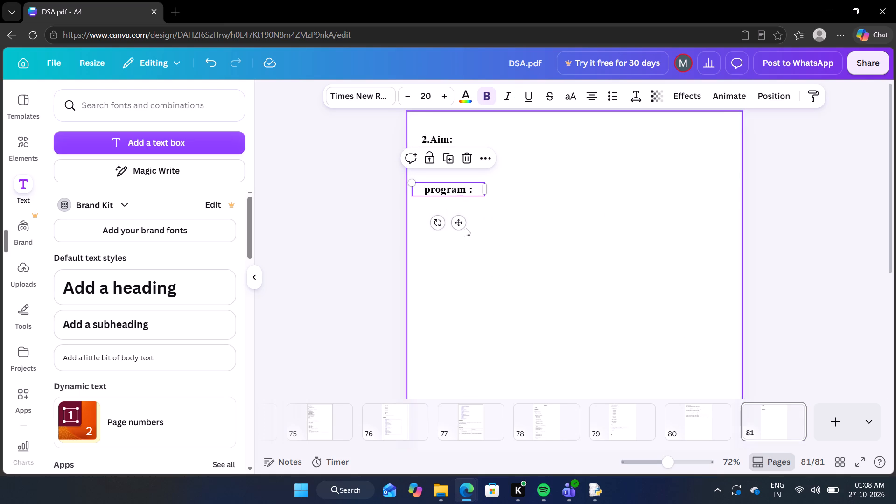
left_click_drag(462, 224, 460, 195)
left_click(581, 265)
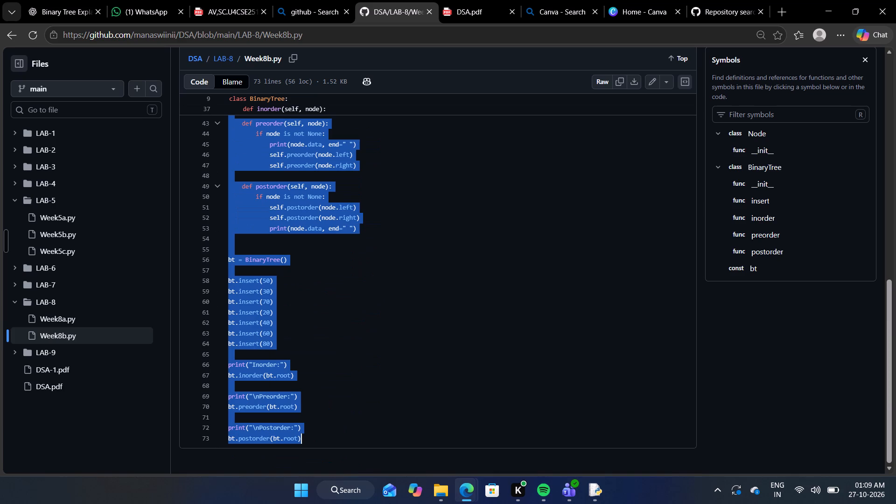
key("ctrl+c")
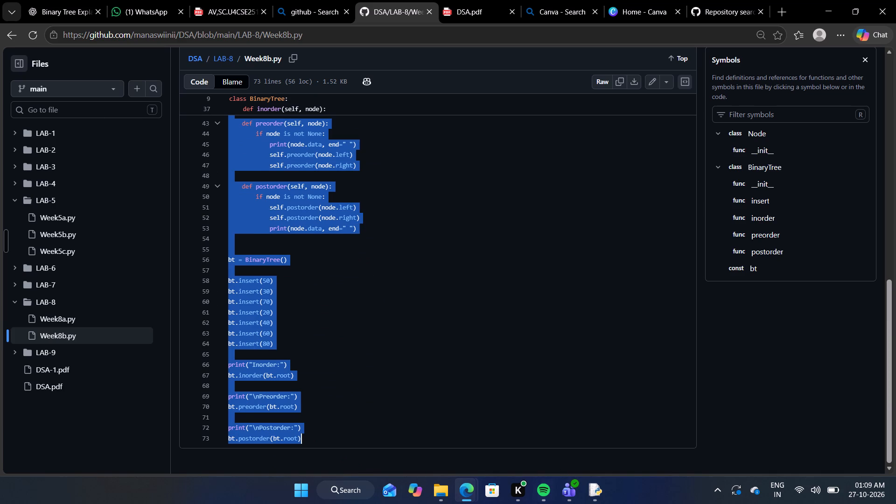
Copy the Week8b.py code from the first line through the end of the inorder method and paste it onto page 81 in Canva.
left_click(537, 417)
scroll(407, 249, "up", 10)
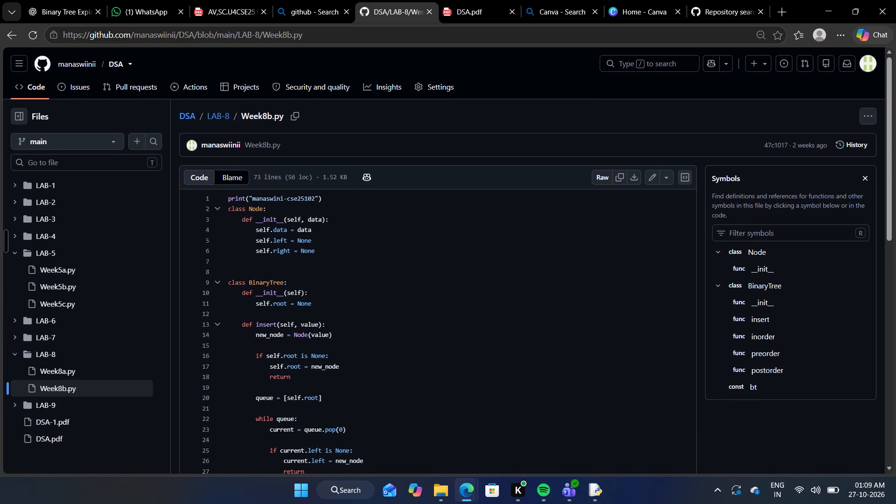
left_click_drag(226, 199, 421, 478)
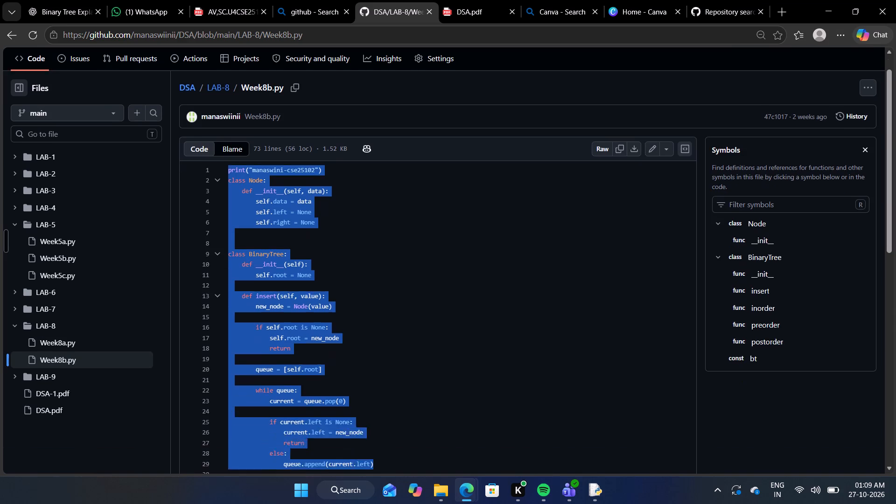
left_click_drag(421, 478, 498, 126)
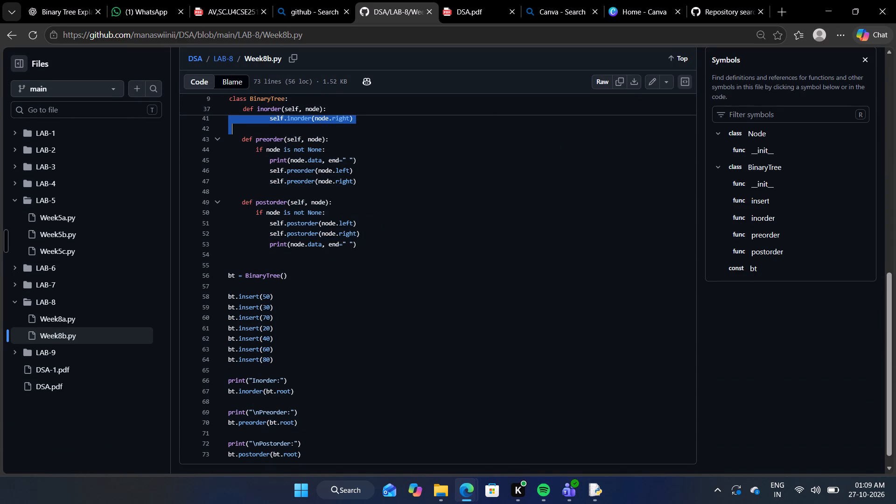
key("ctrl+c")
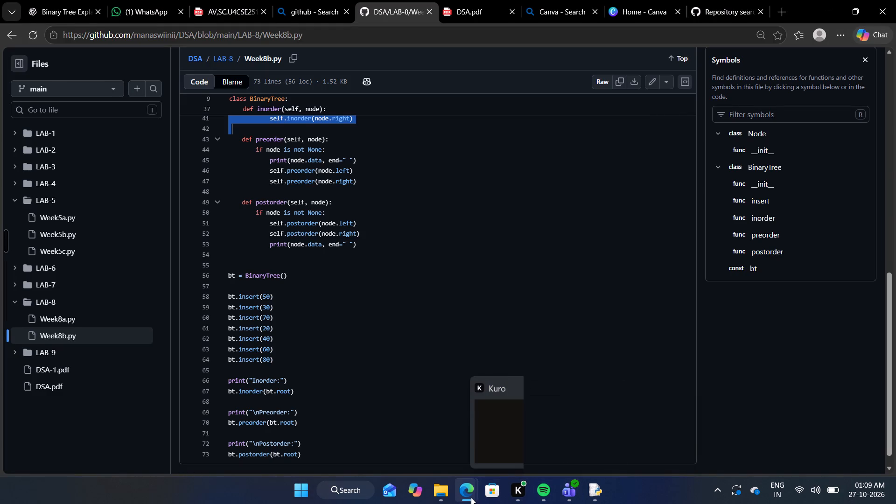
left_click(576, 418)
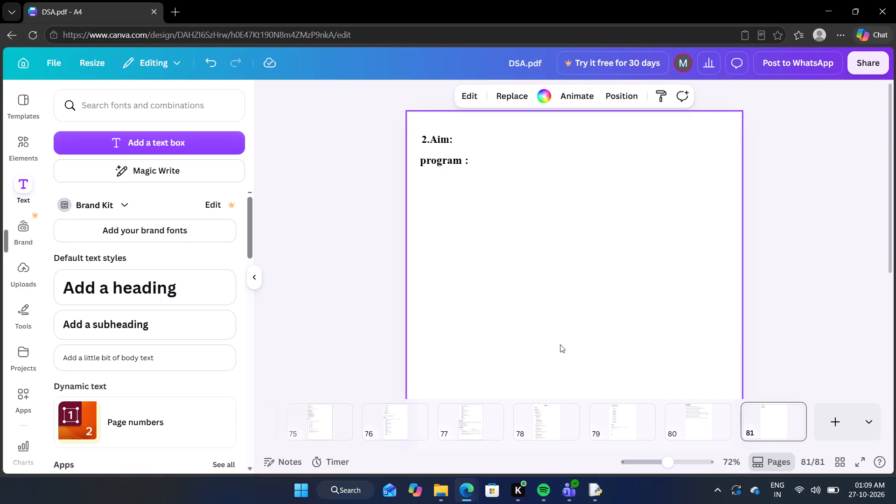
key("ctrl+v")
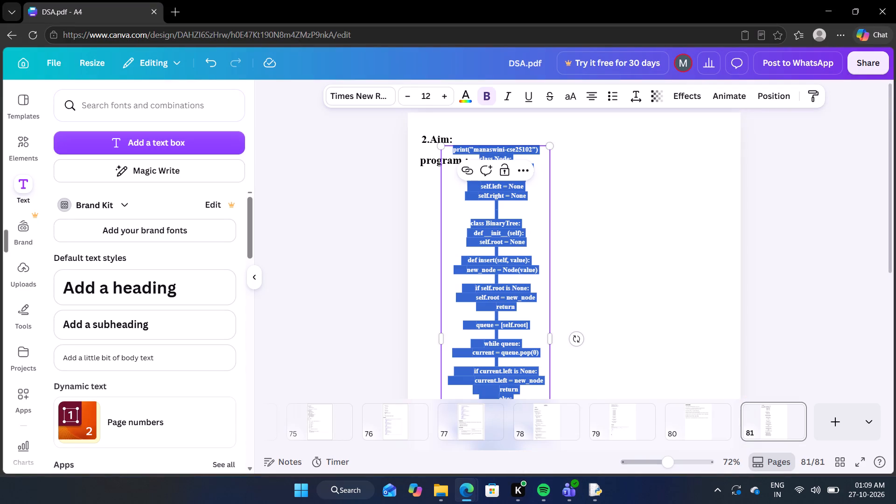
Format the pasted code on page 81 as non-bold, left-aligned text with font size 12.4.
left_click(482, 98)
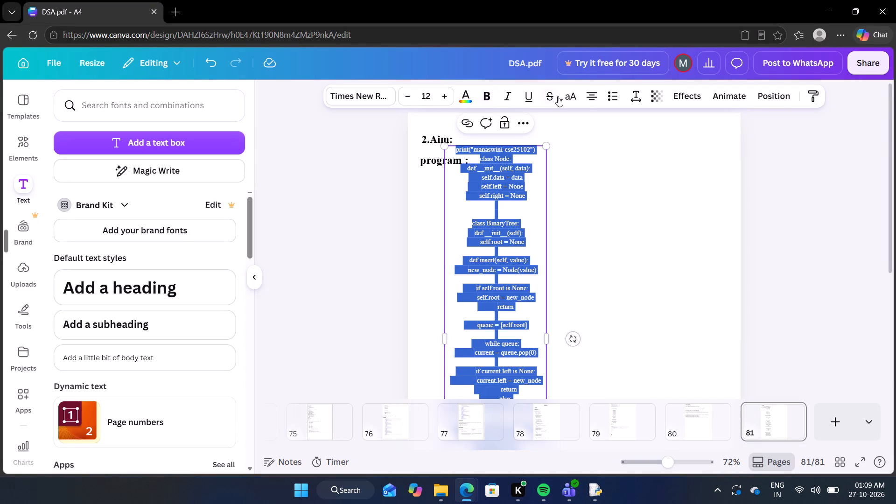
left_click(586, 101)
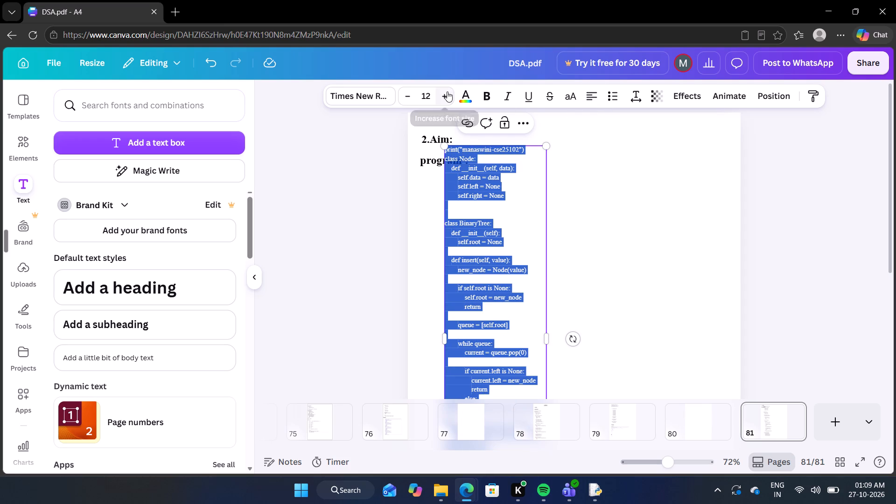
left_click(449, 101)
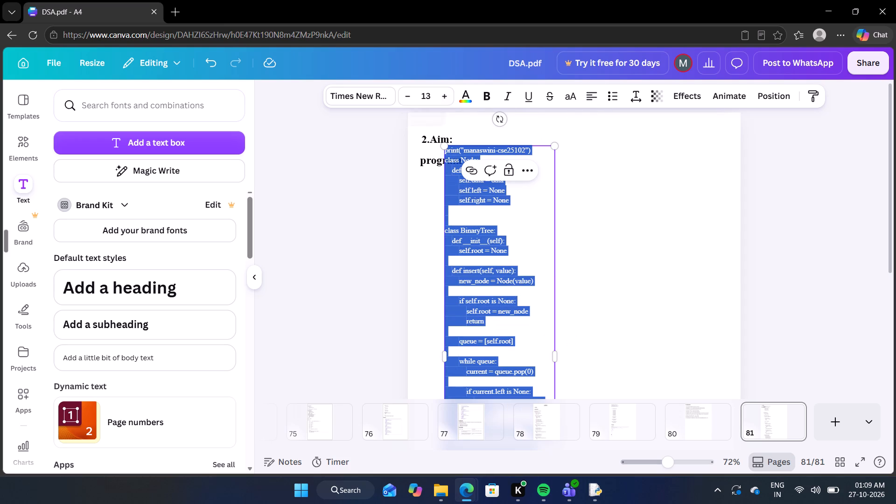
left_click(433, 98)
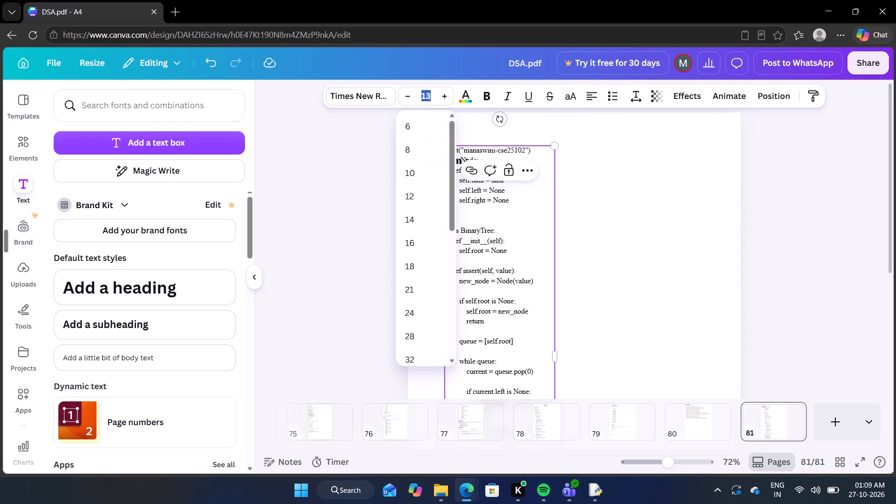
key("grave")
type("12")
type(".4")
left_click(638, 196)
Move the code block on page 81 so it sits just below the "program :" heading, aligned near the left margin.
scroll(638, 196, "down", 3)
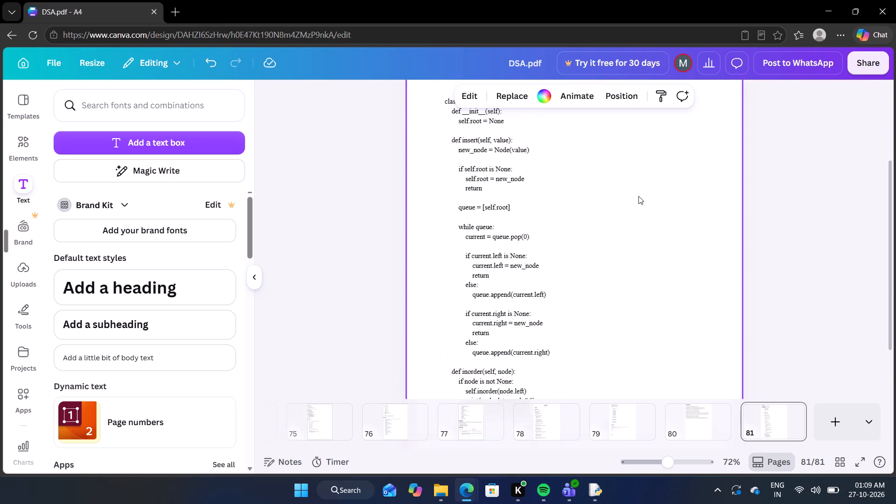
scroll(638, 196, "down", 1)
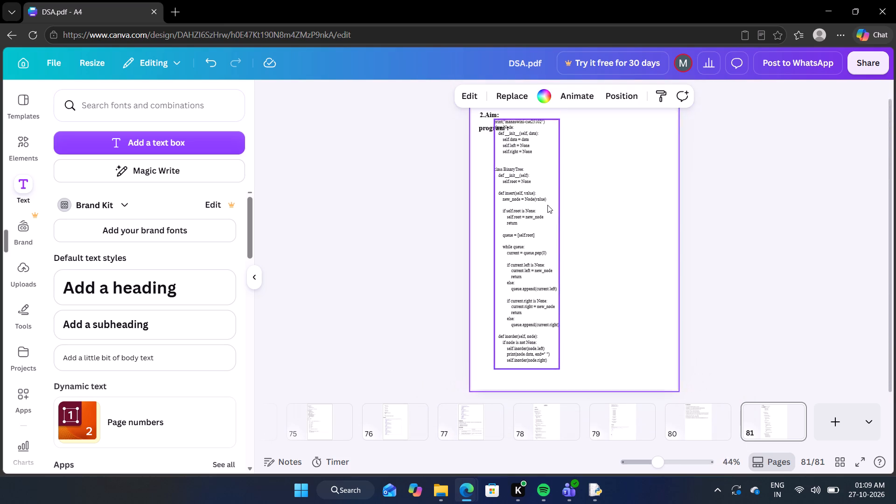
left_click_drag(547, 205, 543, 218)
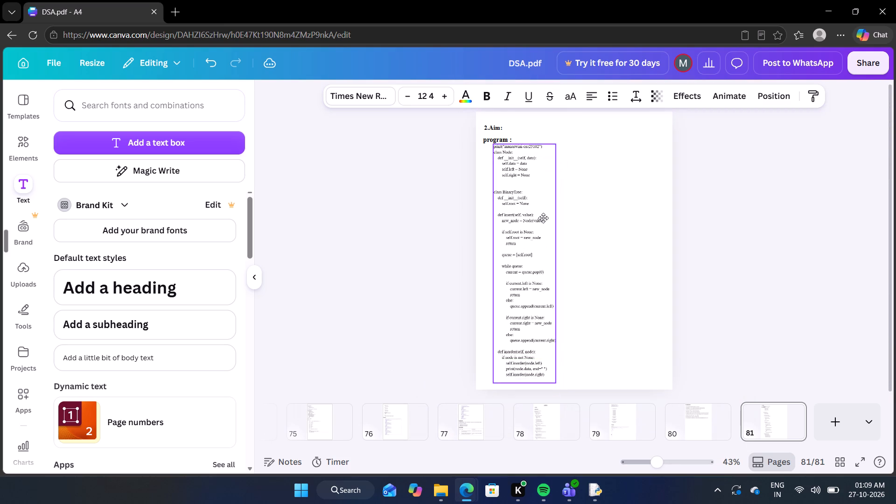
left_click_drag(543, 218, 537, 224)
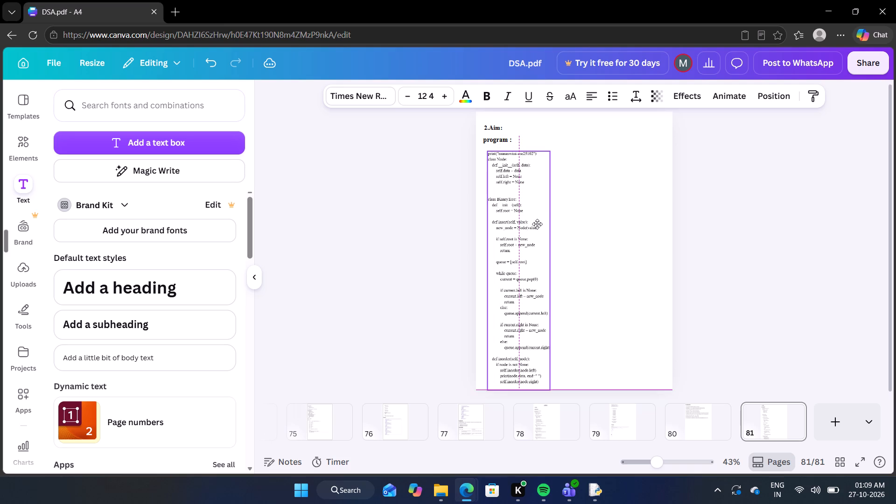
left_click_drag(537, 224, 536, 220)
left_click(614, 211)
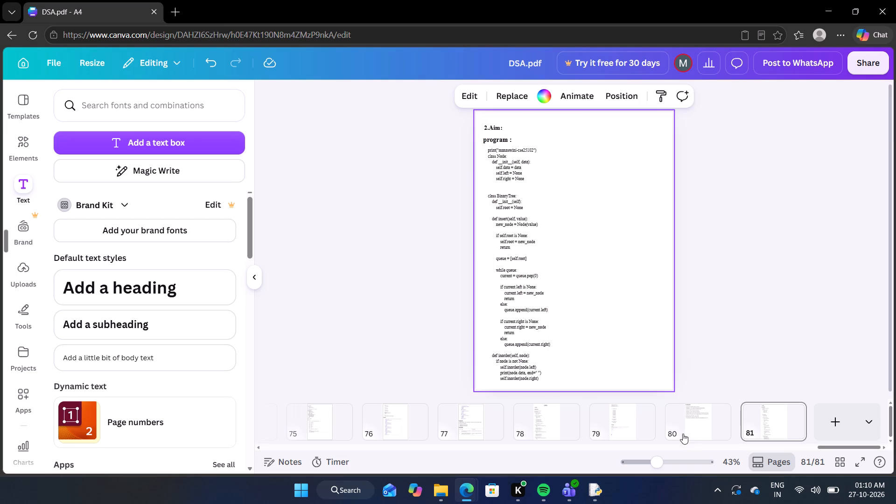
Add a blank page 82 after page 81 and go to it.
scroll(693, 441, "left", 2)
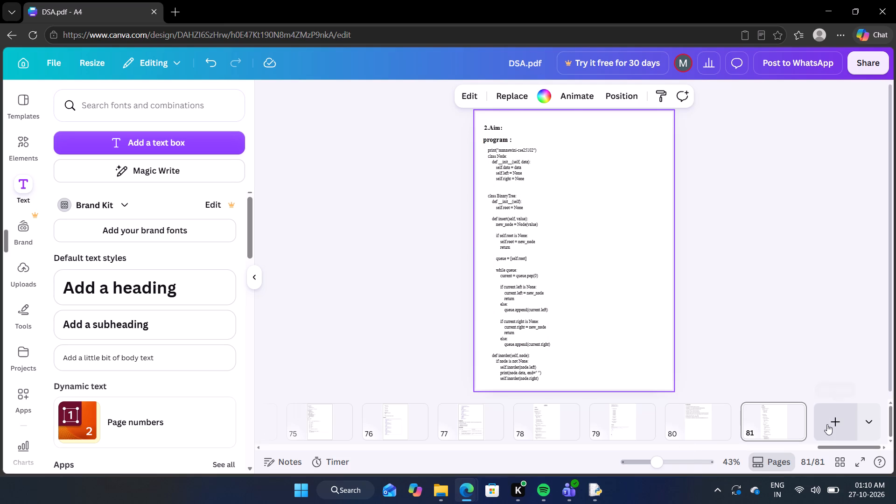
left_click(827, 424)
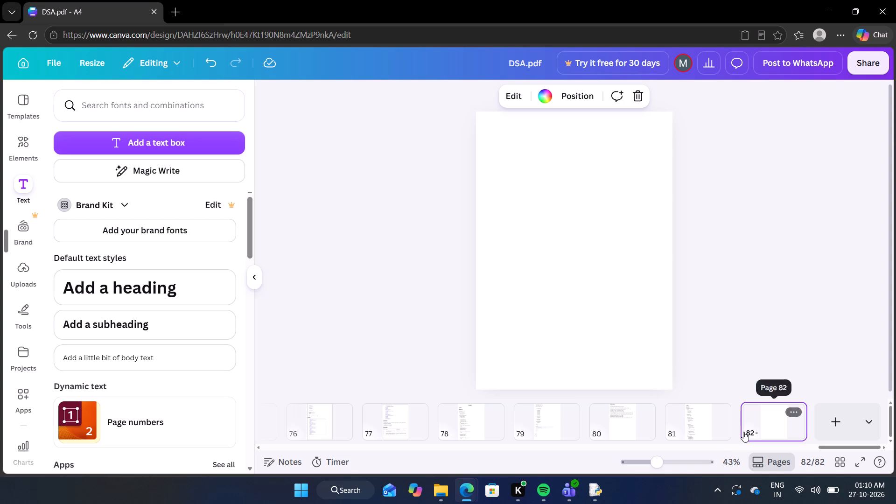
left_click(735, 428)
left_click(674, 415)
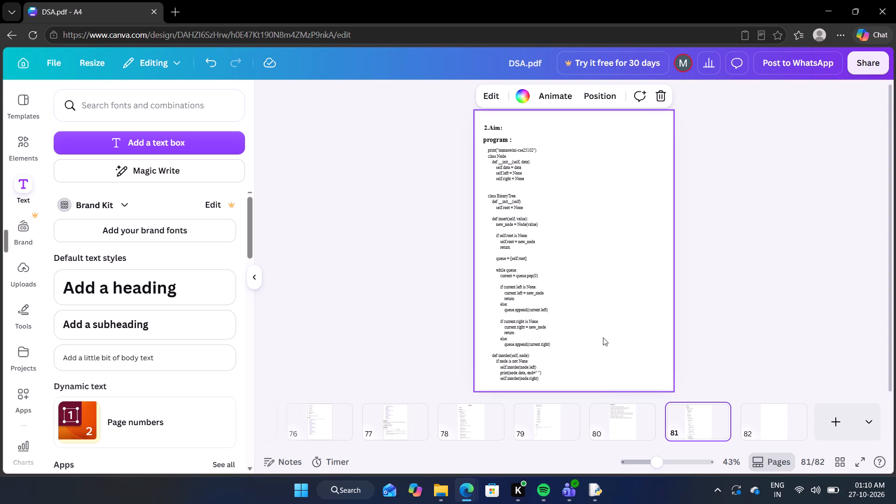
left_click(765, 427)
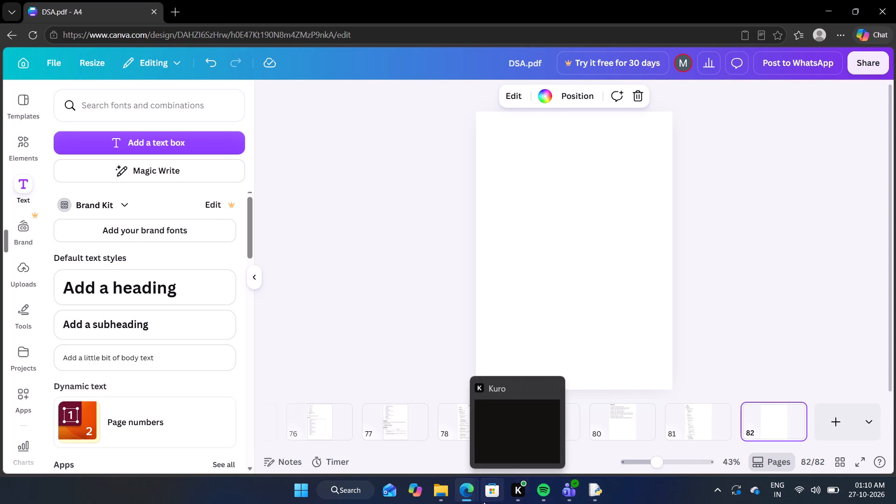
Copy the remaining Week8b.py code on GitHub, from the preorder method to the final postorder call, and paste it onto page 82 in Canva.
left_click(446, 447)
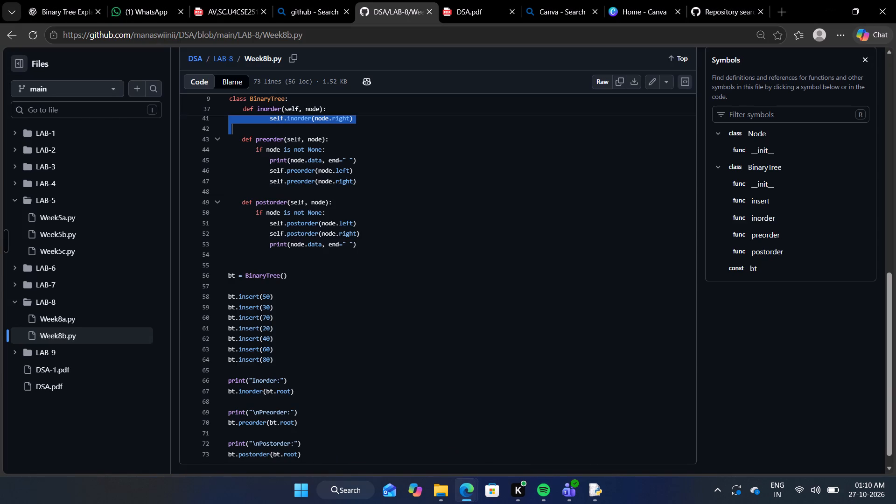
left_click_drag(239, 139, 335, 394)
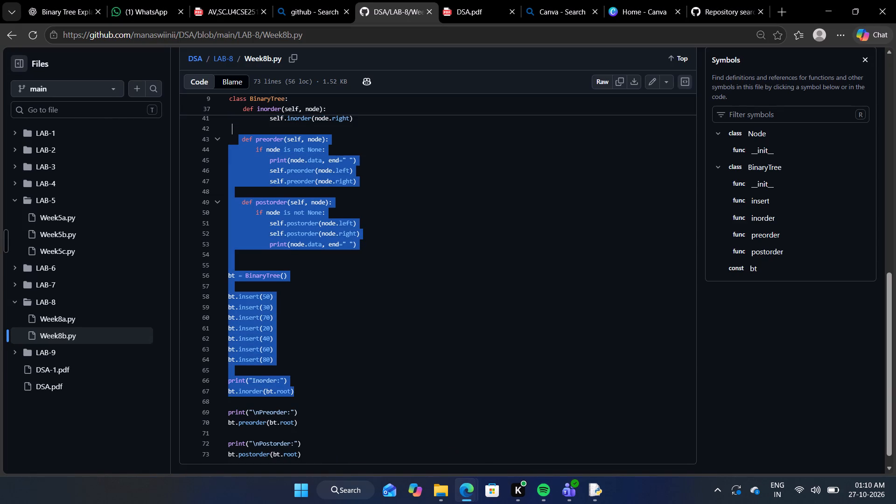
left_click_drag(335, 394, 334, 503)
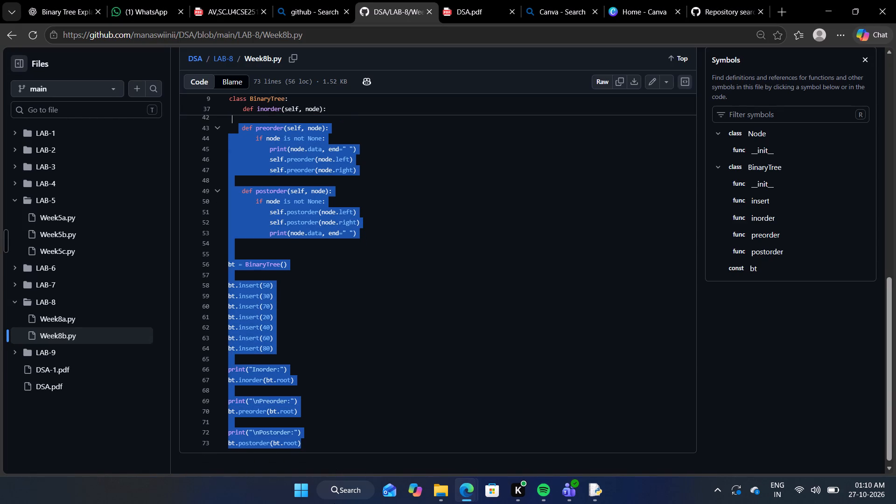
key("ctrl+c")
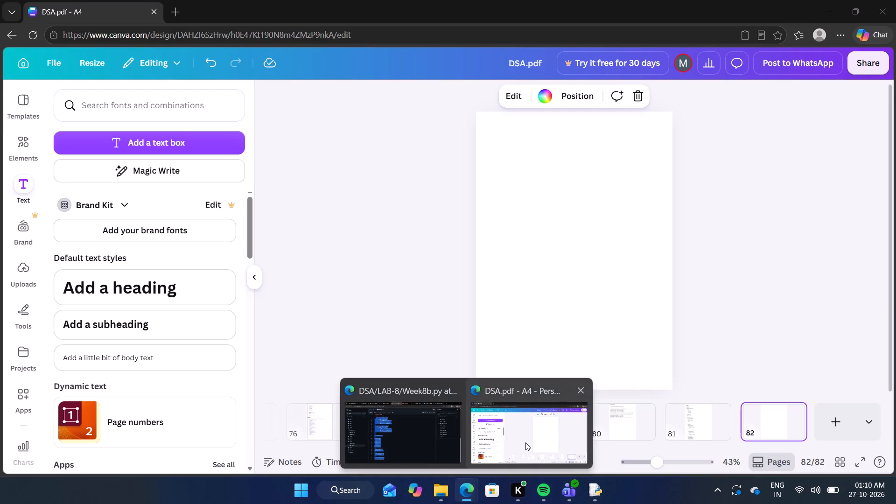
left_click(525, 442)
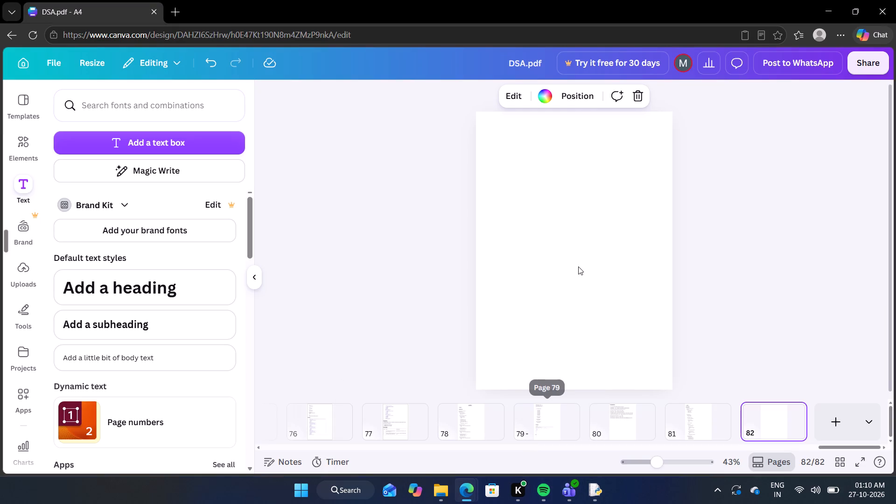
key("ctrl+v")
Make the pasted code on page 82 non-bold with font size 12.4.
left_click(489, 97)
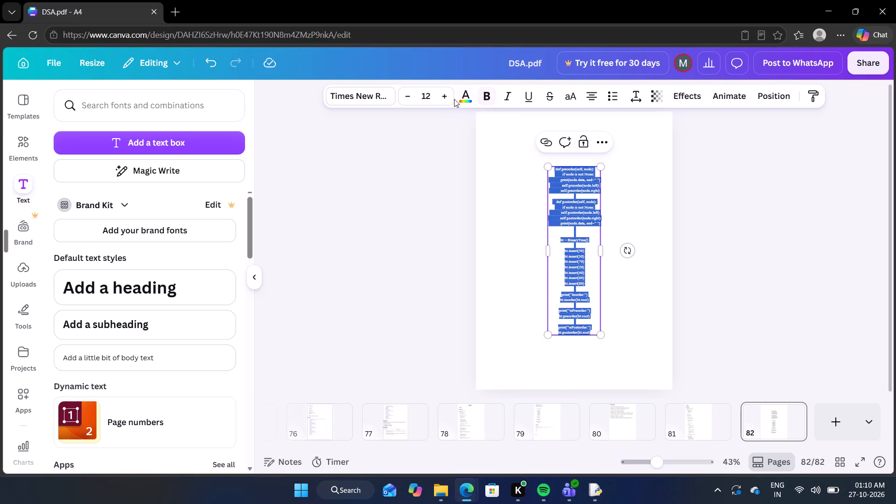
left_click(426, 97)
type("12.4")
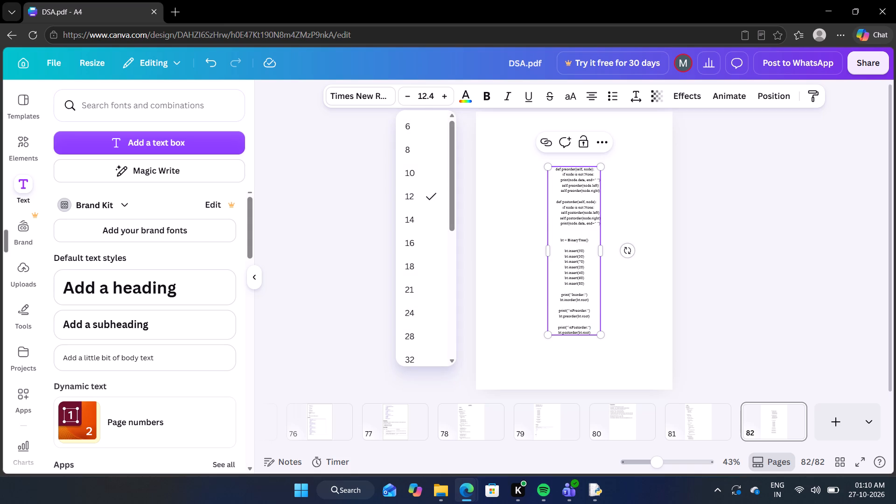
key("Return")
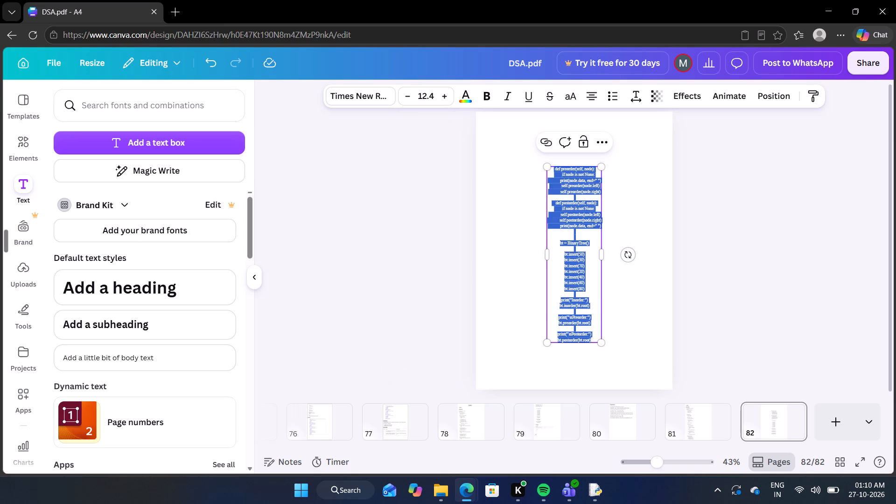
Move the code block to the upper-left corner of page 82.
left_click(495, 158)
left_click_drag(567, 203, 508, 160)
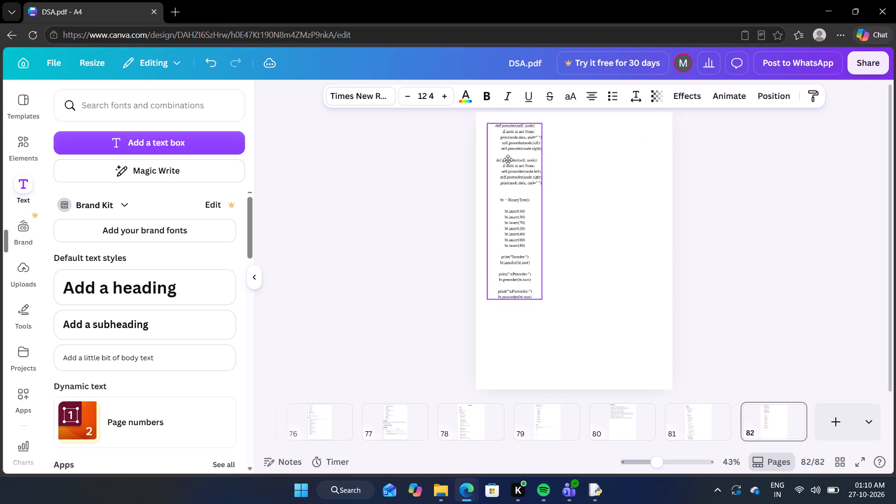
left_click_drag(508, 160, 507, 157)
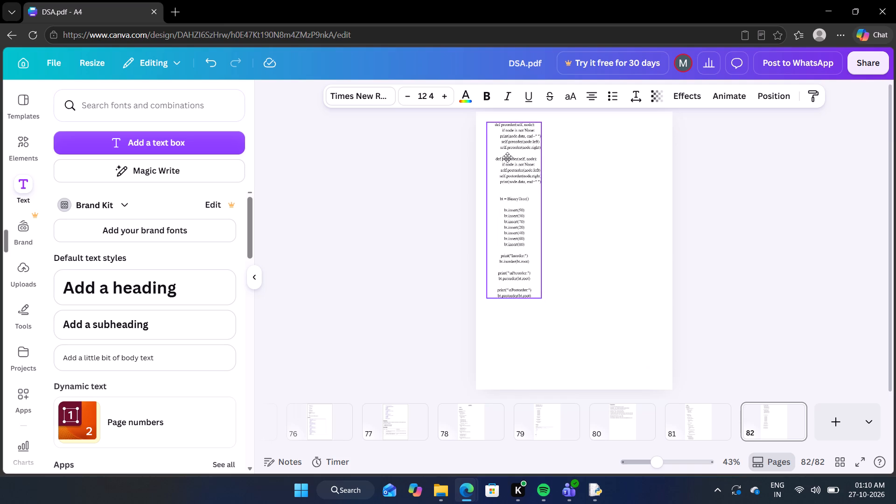
left_click_drag(507, 157, 505, 157)
left_click(612, 197)
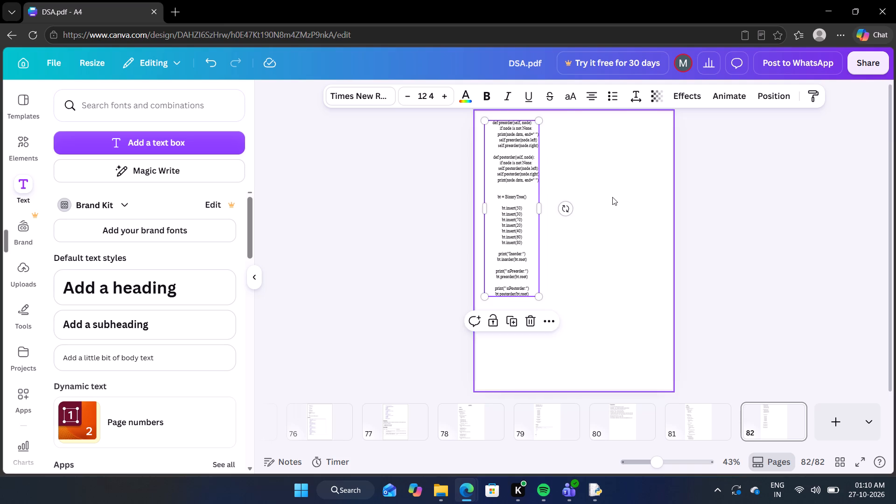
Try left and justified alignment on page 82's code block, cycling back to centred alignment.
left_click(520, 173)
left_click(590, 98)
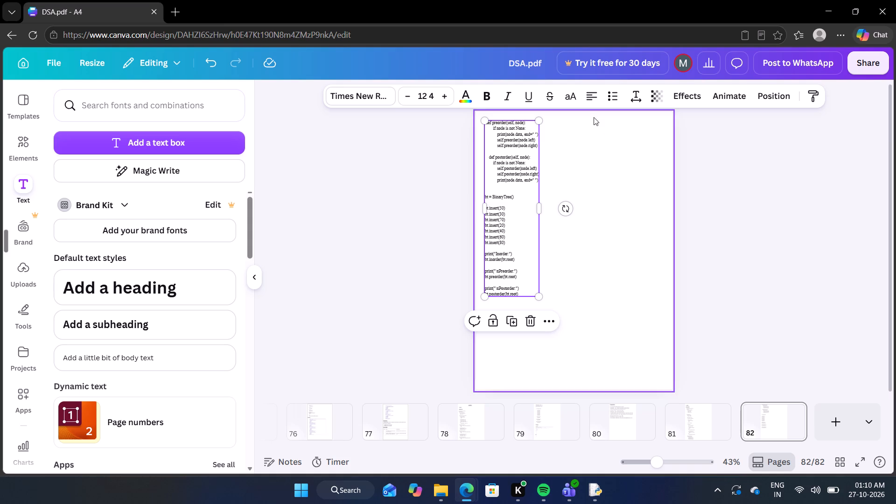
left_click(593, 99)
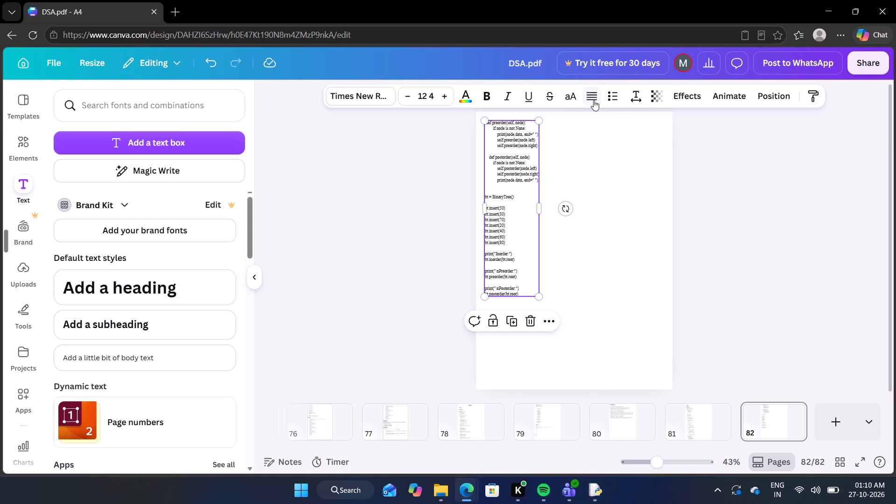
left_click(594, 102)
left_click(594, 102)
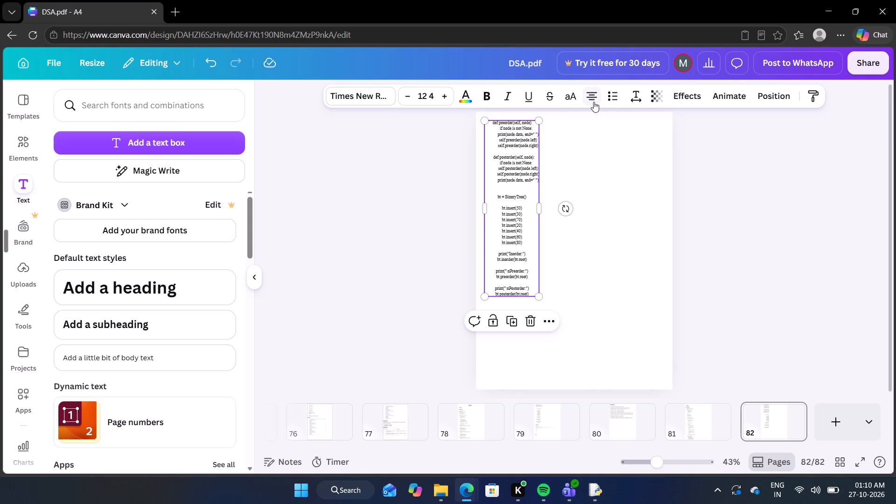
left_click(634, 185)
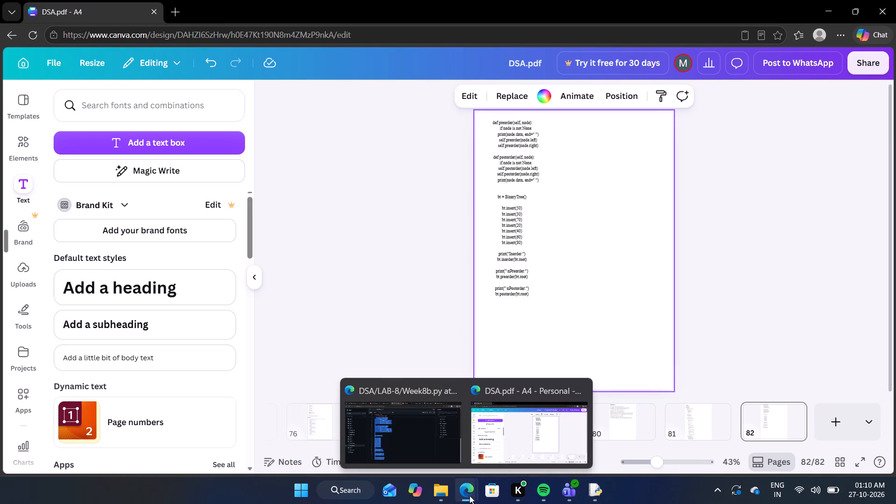
Copy the entire Week8b.py code from GitHub and paste it into a new file in Python IDLE.
left_click(434, 445)
left_click(410, 358)
scroll(410, 358, "up", 10)
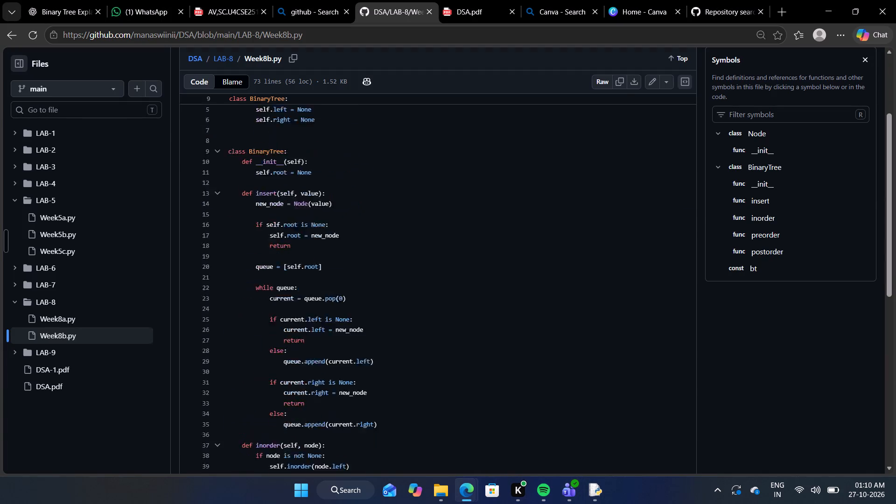
left_click_drag(224, 196, 388, 503)
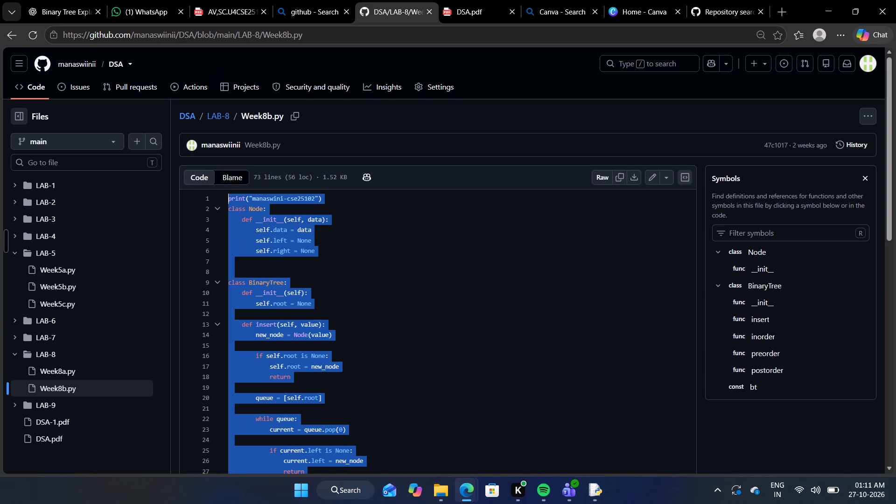
key("ctrl+c")
left_click(611, 452)
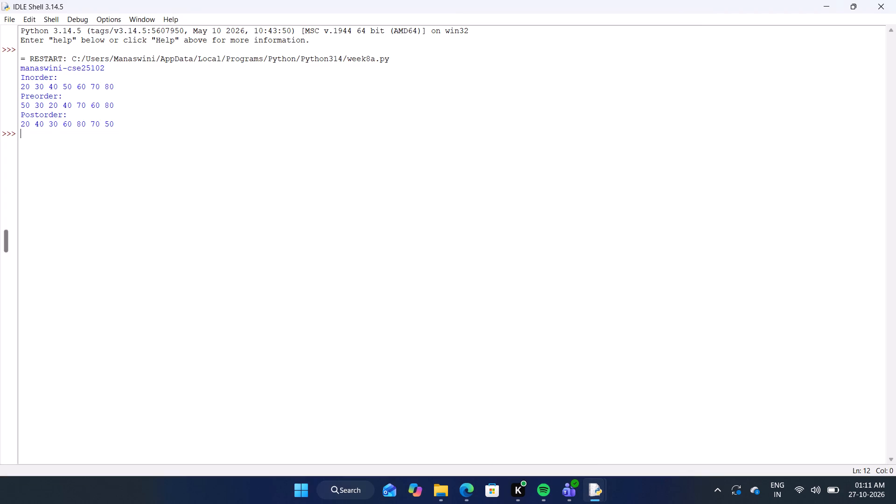
key("ctrl+n")
key("ctrl+v")
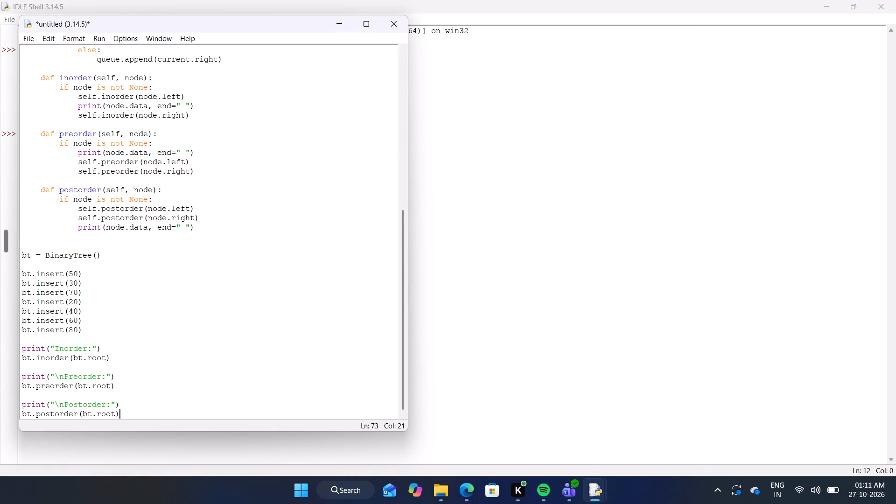
Close the old IDLE shell, run the new Week8b code file and save it as week8b in the Python314 folder.
left_click(96, 42)
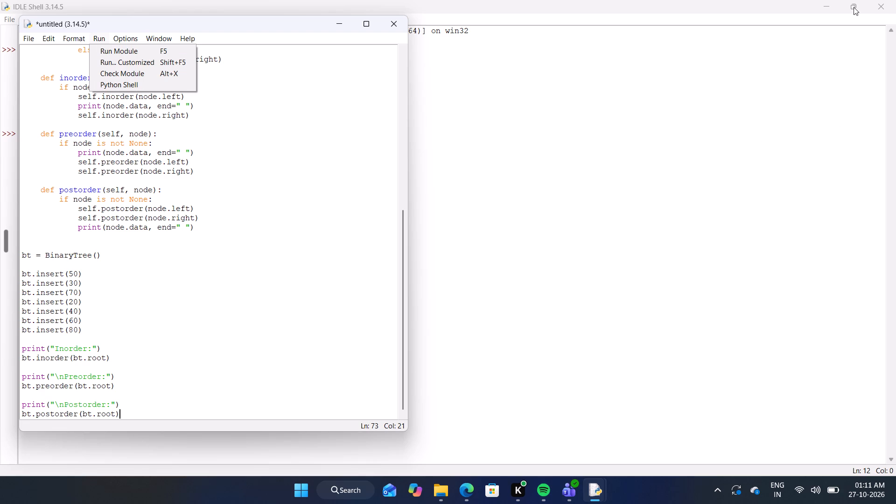
left_click(610, 150)
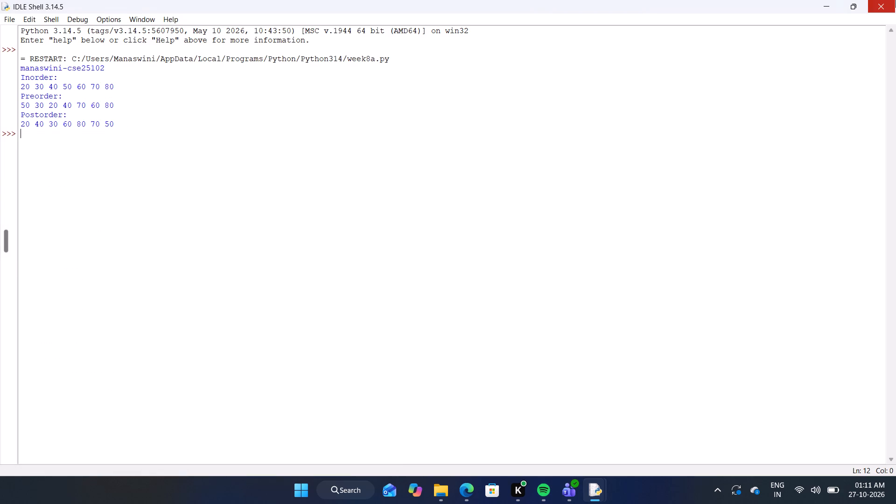
left_click(895, 0)
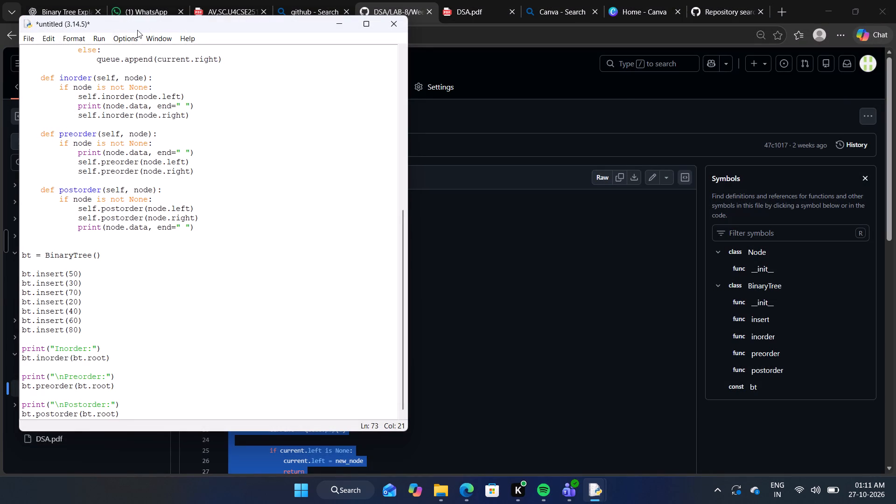
left_click(101, 43)
left_click(108, 48)
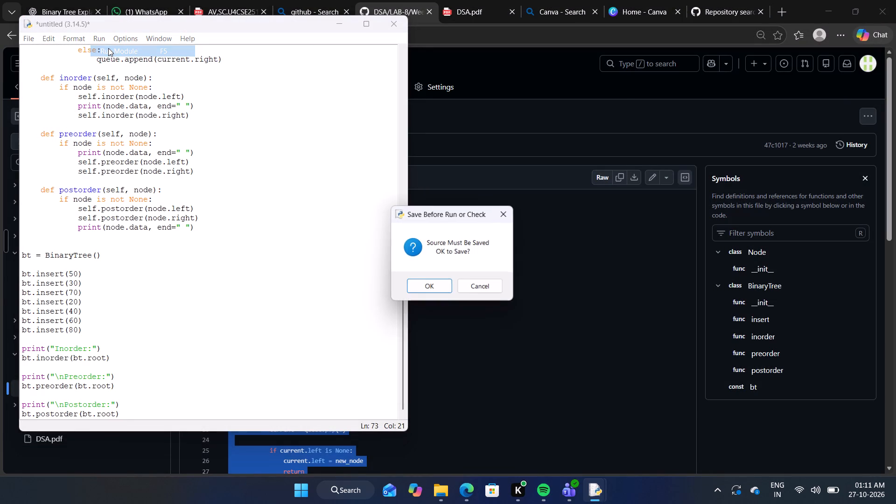
left_click(436, 288)
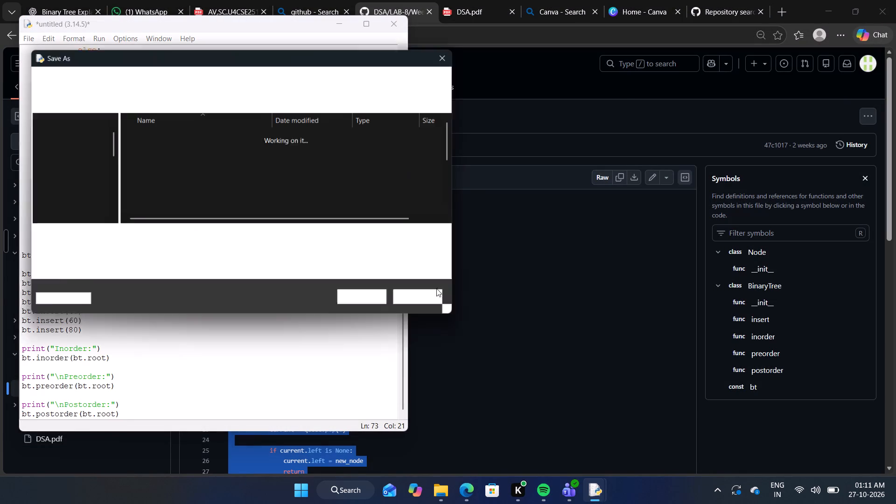
scroll(284, 210, "down", 3)
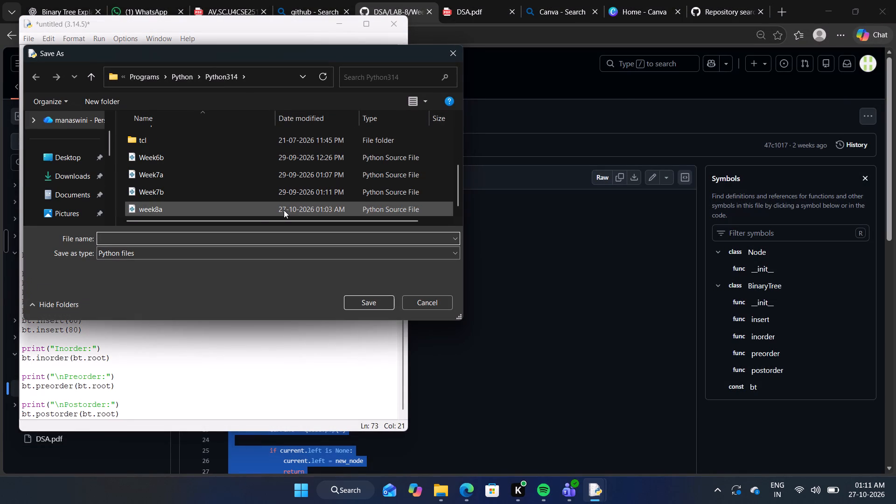
scroll(284, 210, "down", 3)
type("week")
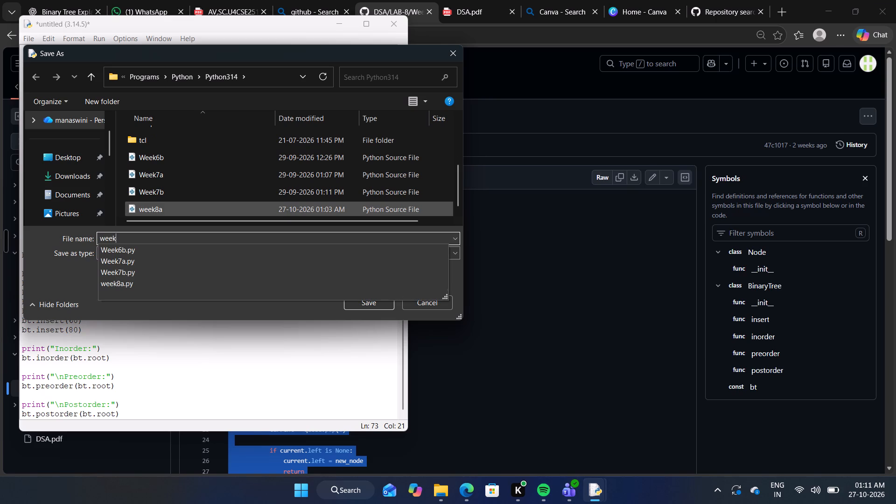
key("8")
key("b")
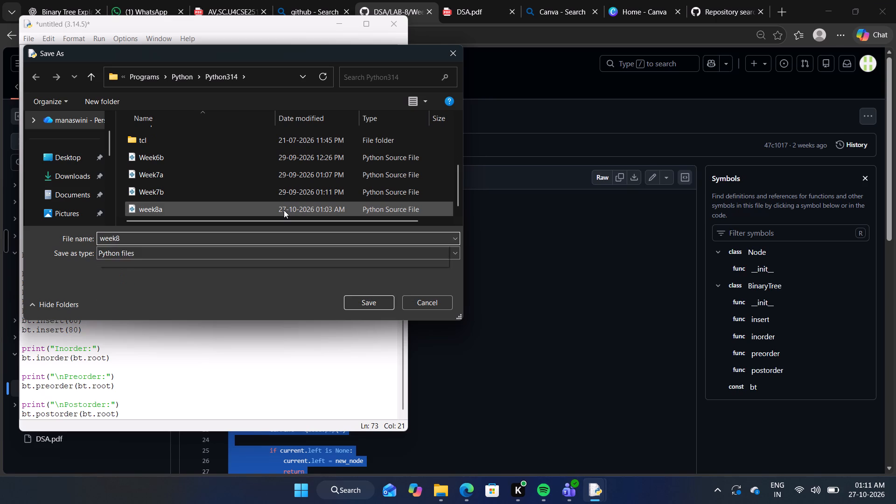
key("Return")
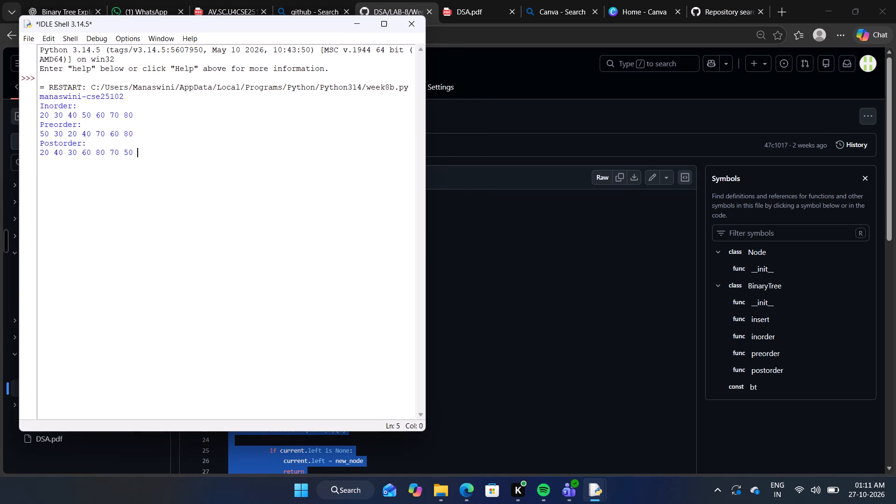
Maximize the IDLE shell and capture a screenshot of the week8b.py output with its title bar.
left_click(378, 27)
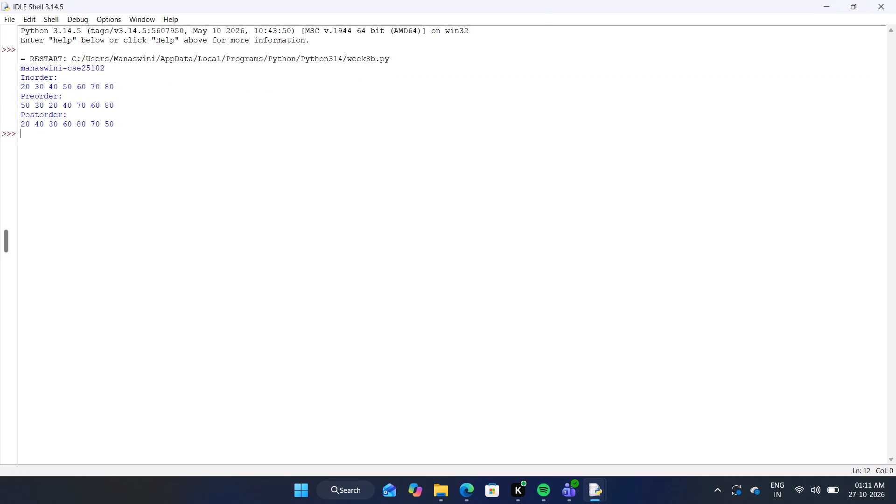
key("shift+super+s")
left_click_drag(0, 1, 308, 190)
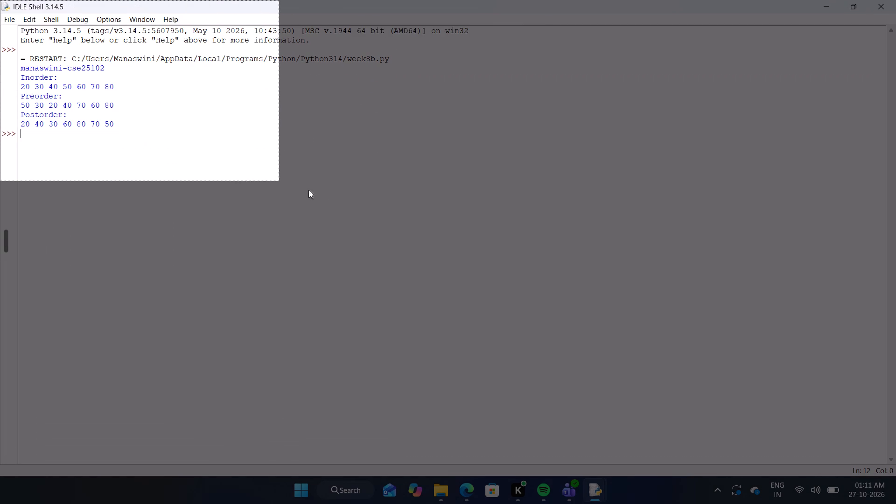
left_click_drag(308, 190, 488, 242)
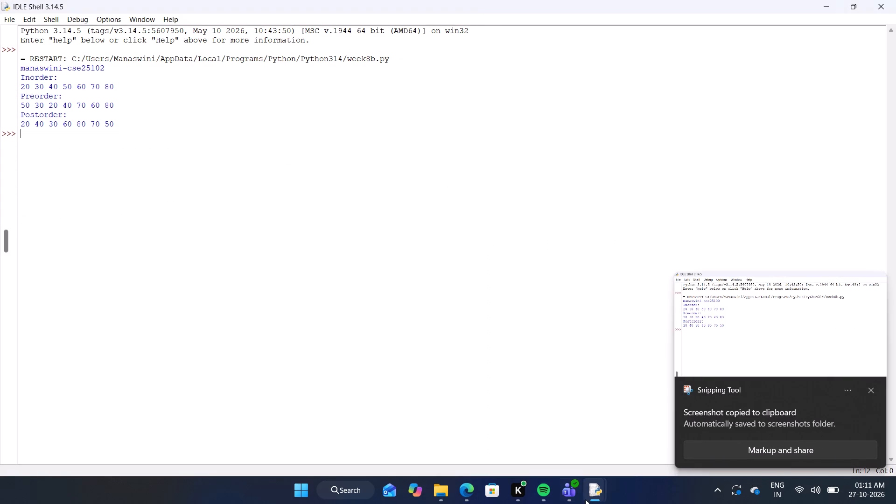
Switch to the Canva design and paste the output screenshot on page 82, below the code block.
left_click(520, 439)
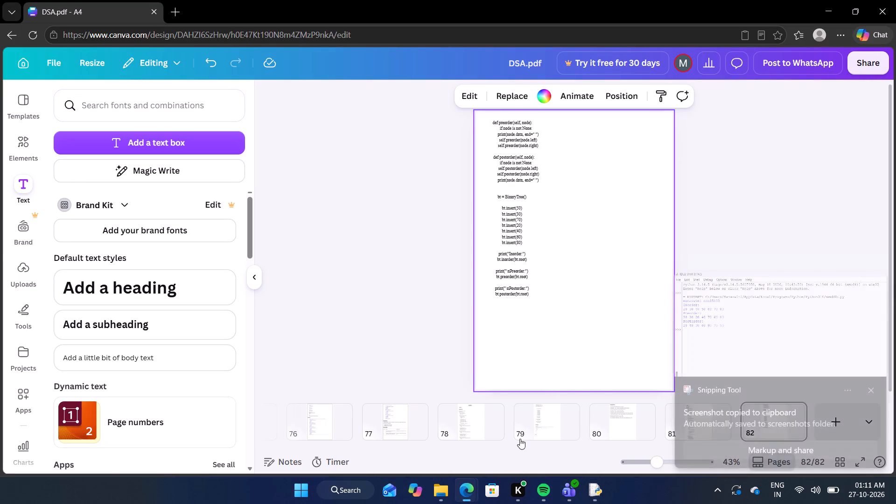
key("ctrl+v")
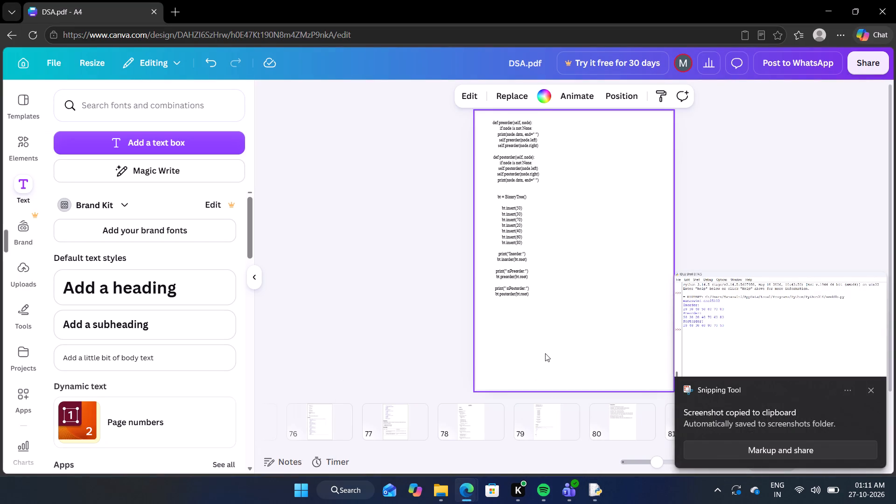
left_click_drag(573, 260, 573, 261)
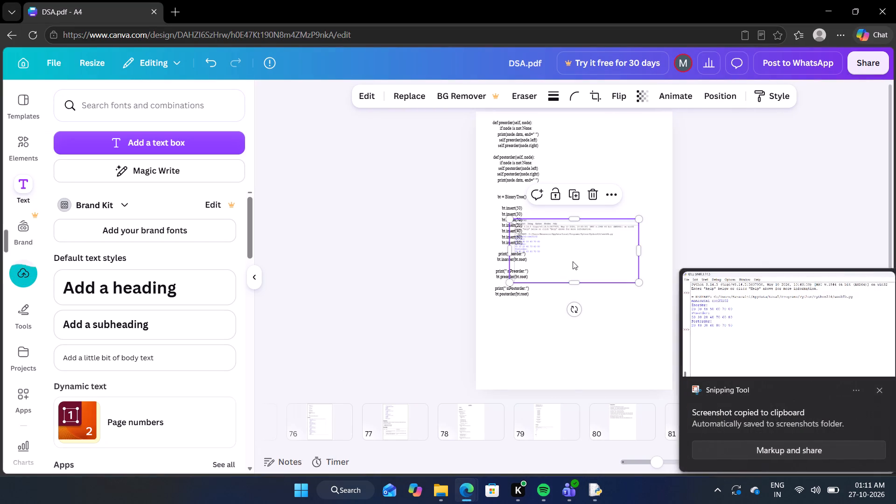
left_click_drag(573, 261, 560, 353)
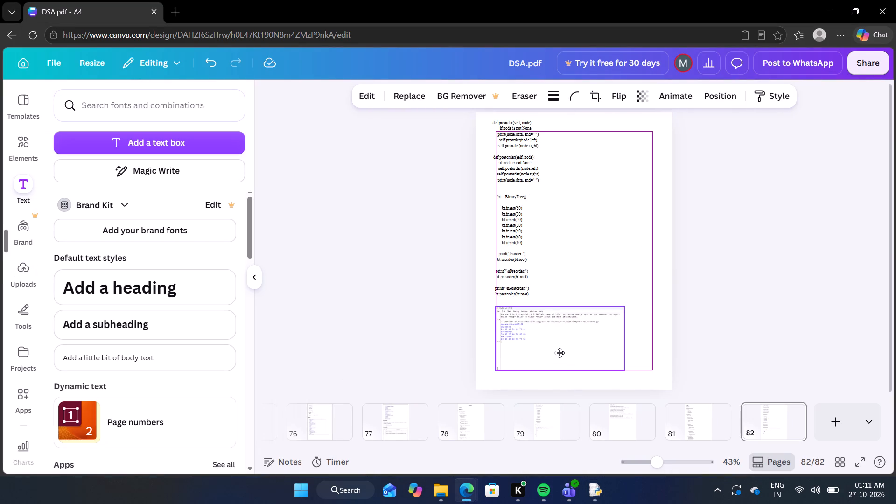
left_click_drag(560, 353, 560, 355)
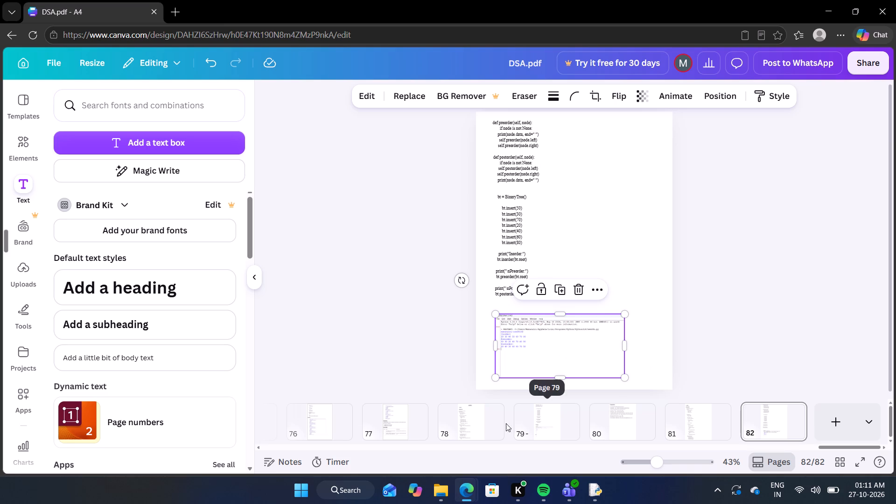
Copy the "Output:" heading from page 79 to page 82, placing it between the code block and the screenshot.
left_click(543, 415)
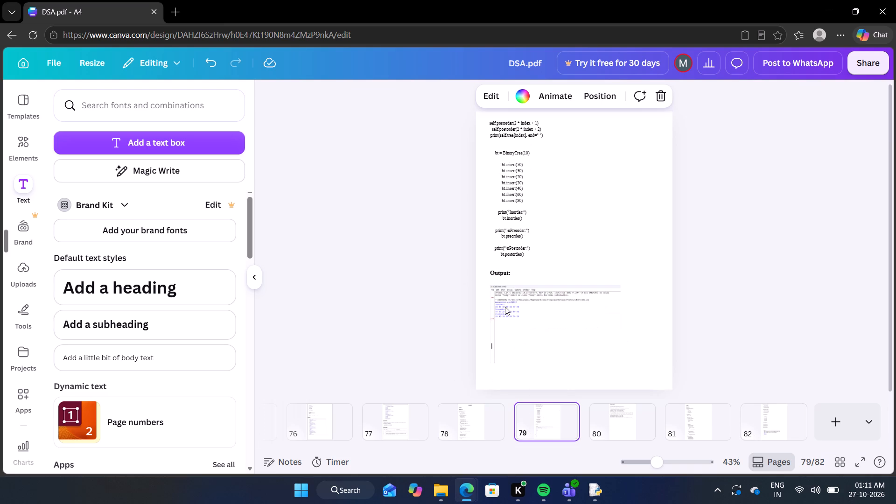
left_click(503, 272)
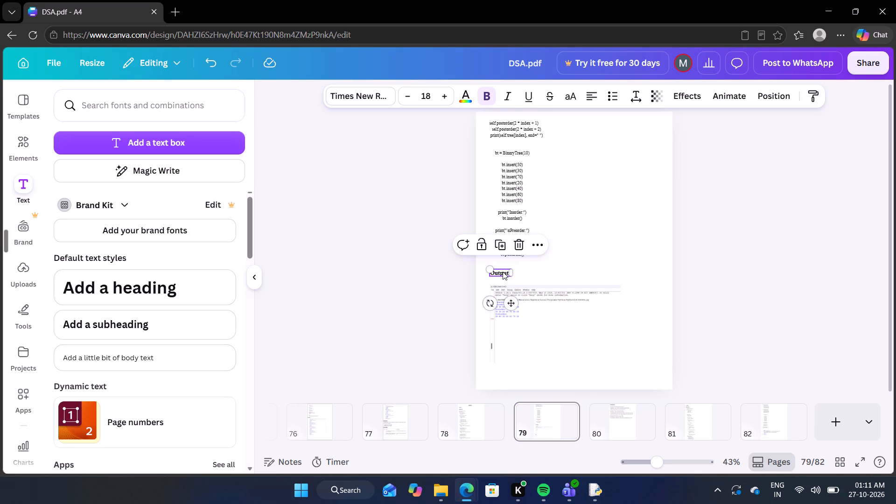
key("ctrl+c")
left_click(774, 416)
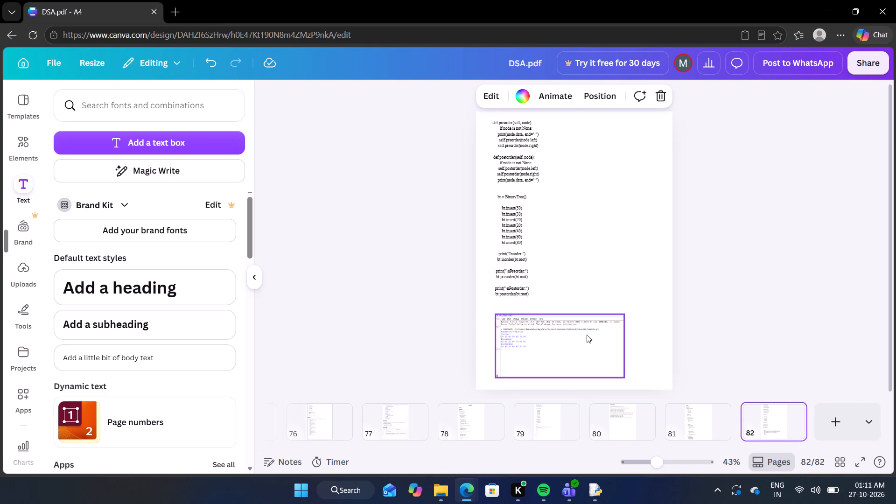
key("ctrl+v")
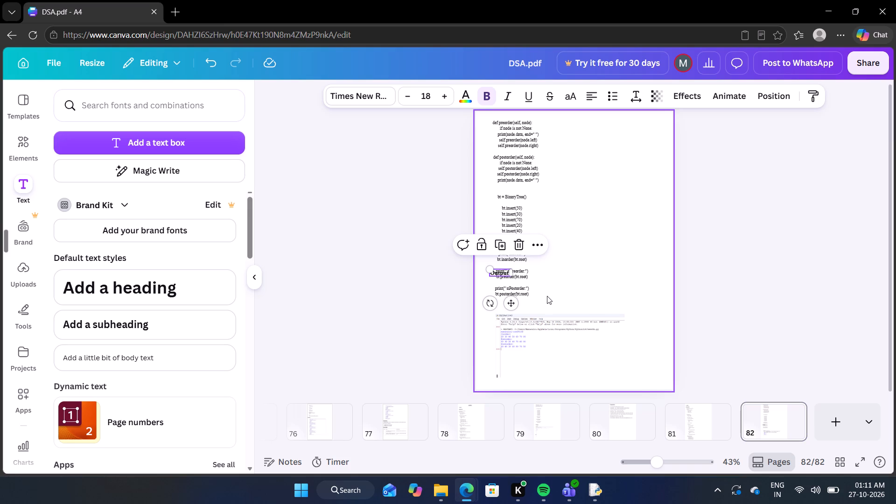
left_click_drag(512, 304, 517, 333)
Delete the extra blank line above "bt = BinaryTree()" in page 82's code block.
left_click(518, 189)
double_click(509, 189)
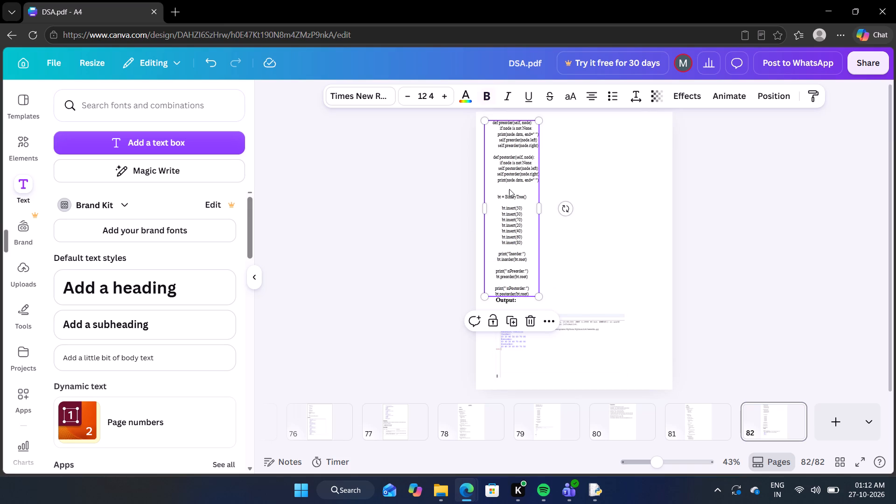
left_click(505, 190)
key("BackSpace")
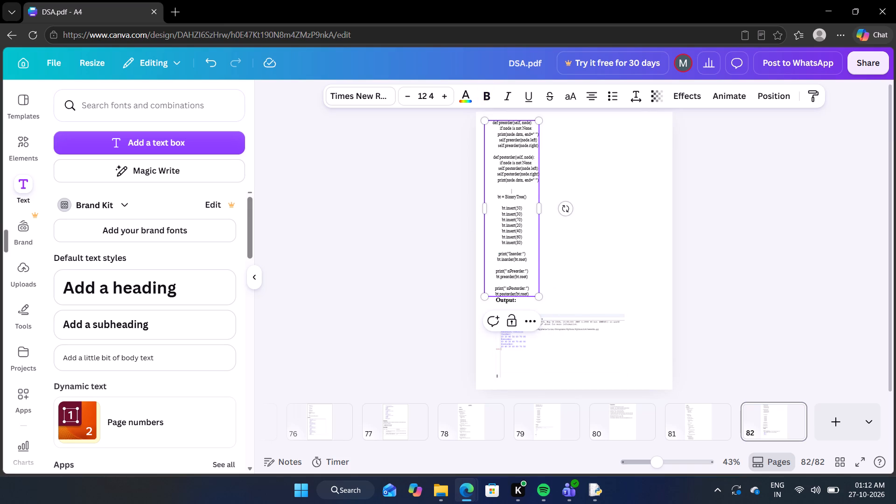
key("BackSpace")
left_click(579, 251)
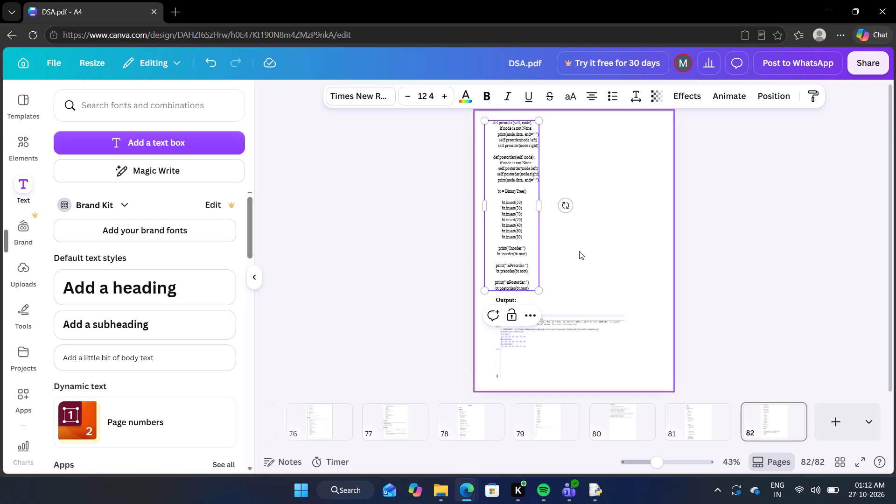
Fine-tune the positions of the "Output:" heading and the screenshot under page 82's code.
left_click_drag(510, 300, 512, 304)
scroll(512, 304, "down", 1)
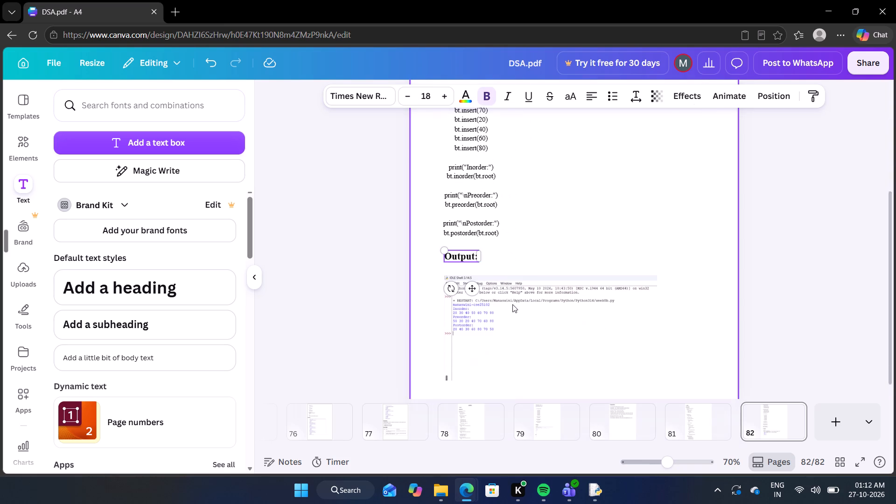
scroll(512, 304, "down", 1)
left_click_drag(494, 313, 495, 307)
left_click(634, 221)
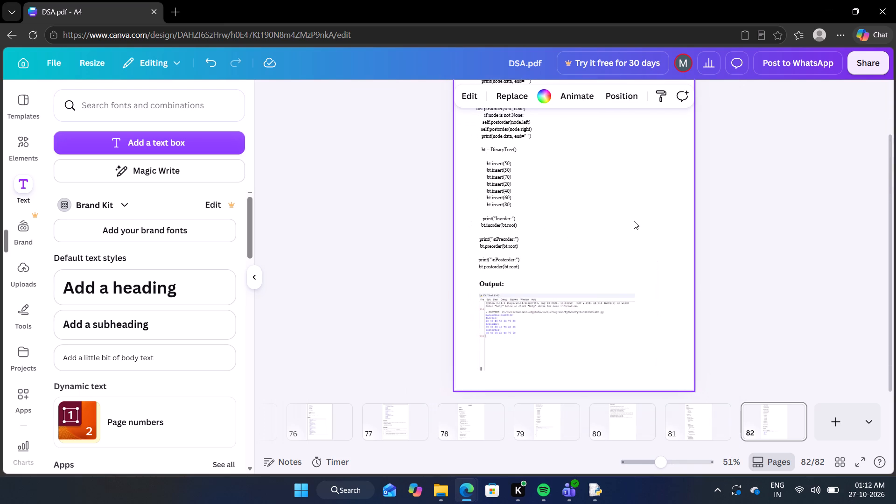
Add a blank page 83 after page 82.
scroll(634, 221, "up", 1)
left_click(822, 423)
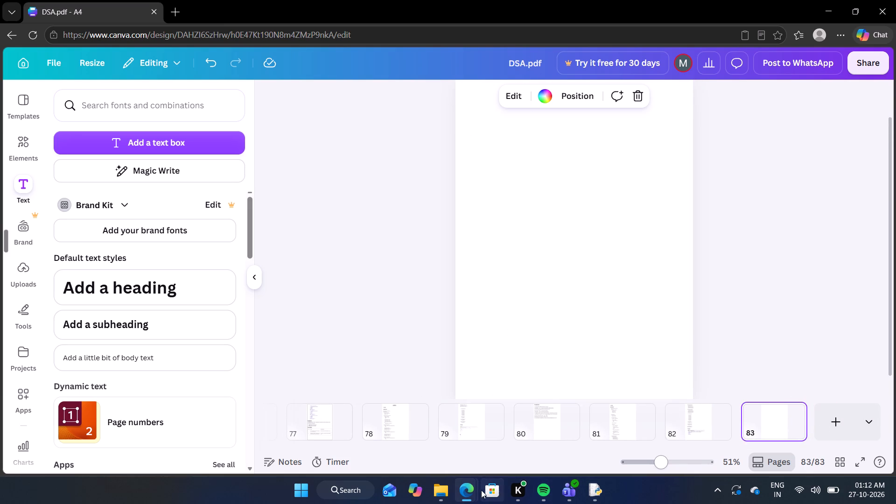
left_click(420, 438)
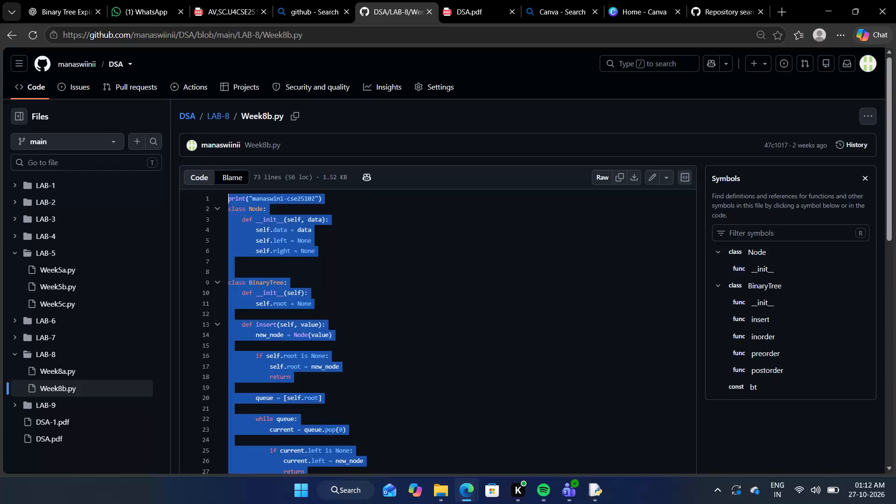
left_click(429, 304)
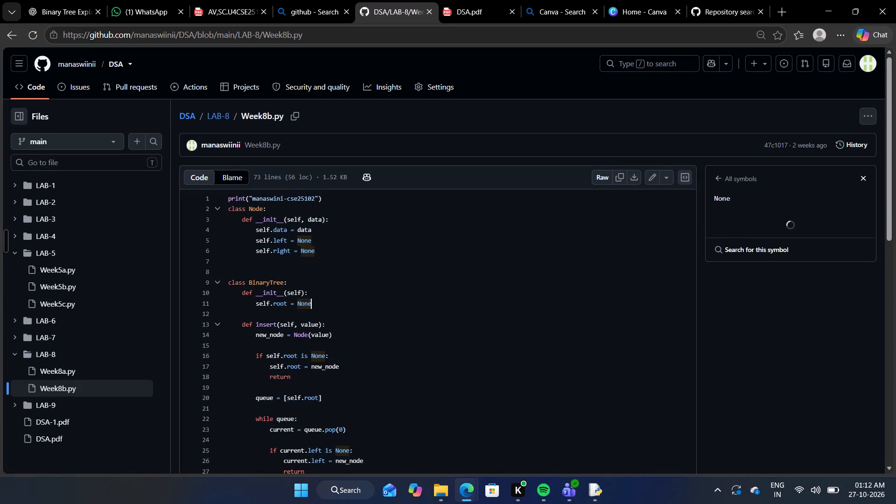
left_click_drag(224, 196, 491, 503)
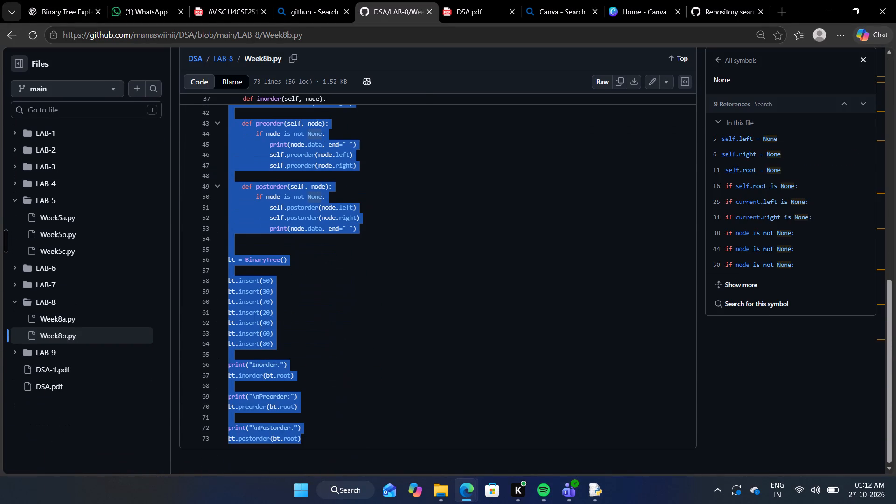
key("ctrl+c")
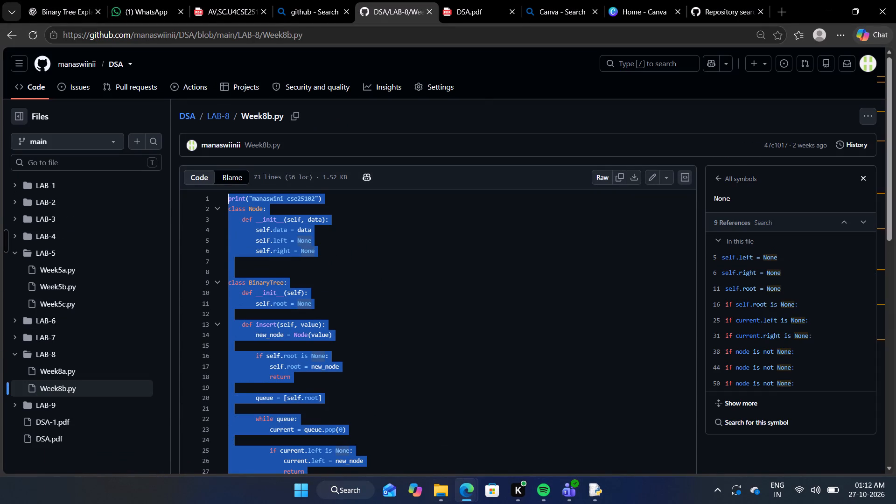
left_click(84, 1)
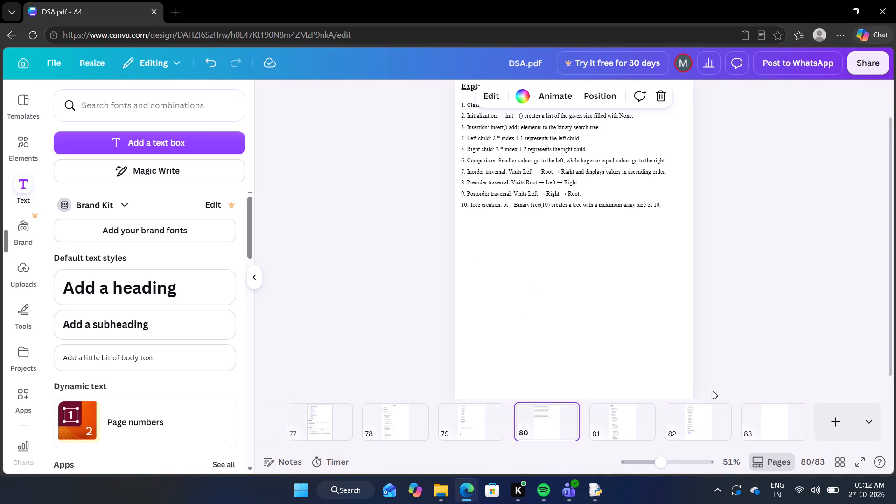
left_click(768, 420)
scroll(569, 243, "up", 1)
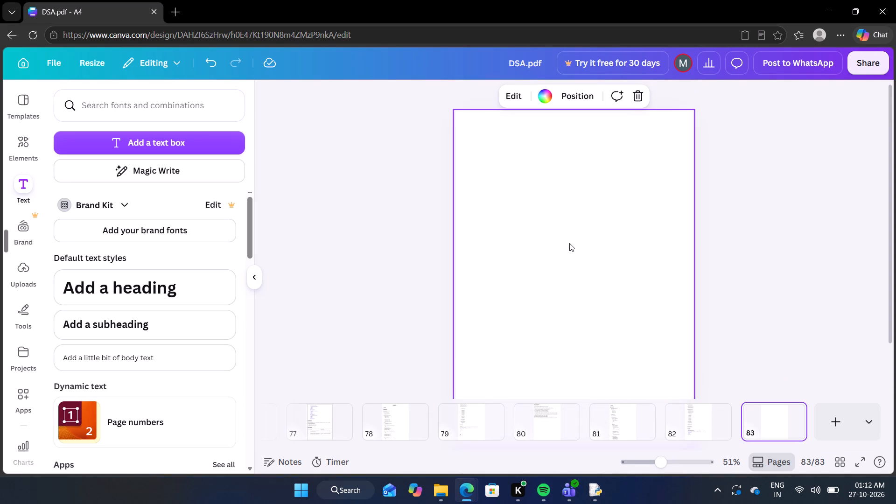
key("ctrl+v")
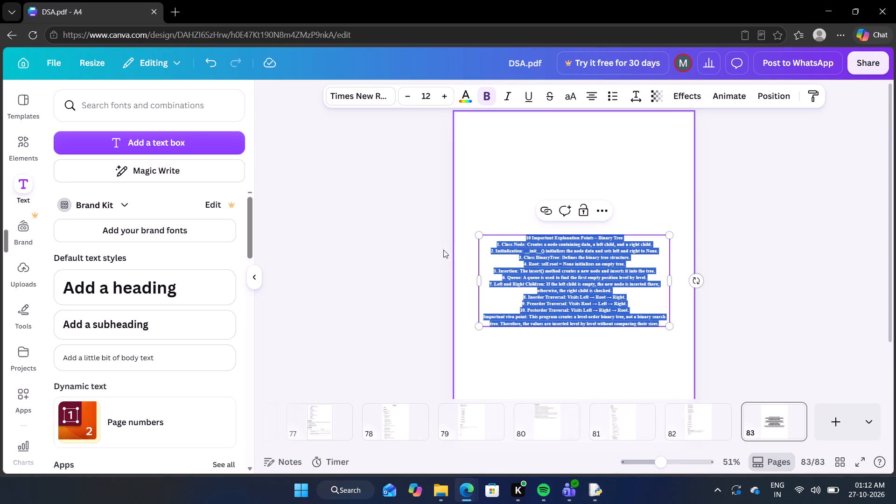
Remove the bold formatting from the pasted explanation points on page 83 and left-align them.
left_click(492, 96)
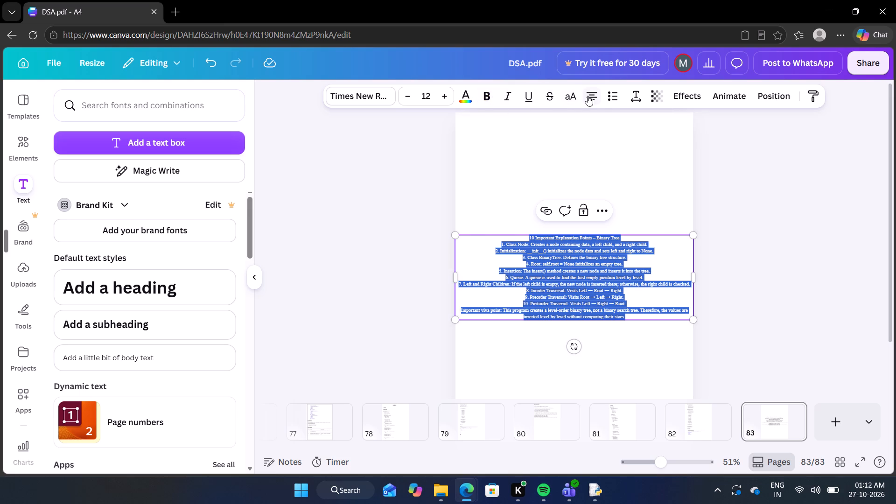
left_click(588, 96)
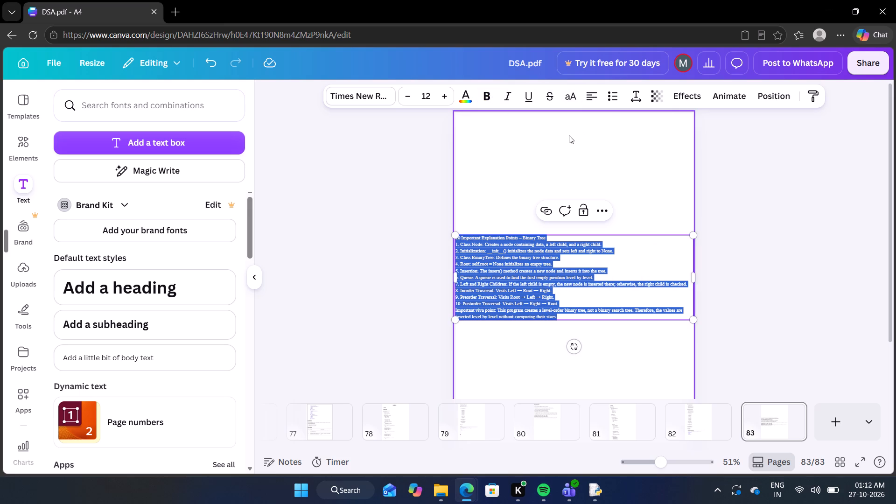
left_click(616, 120)
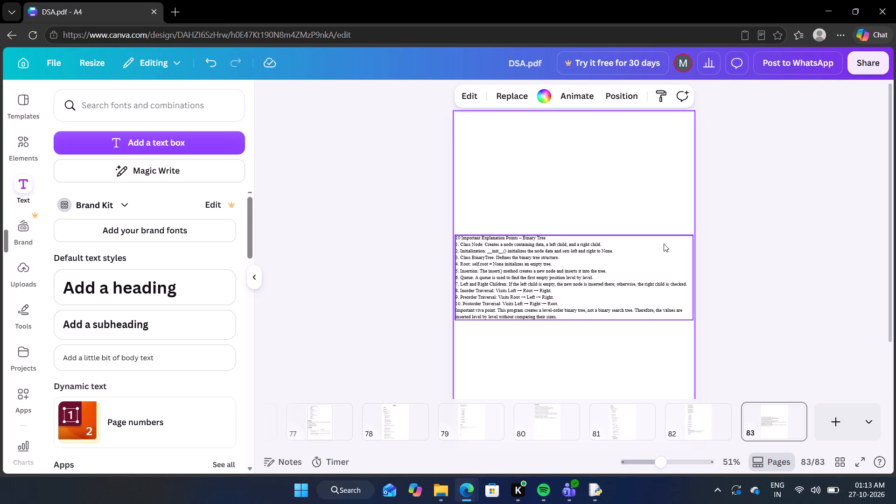
Narrow the explanation text box slightly and shift it inward from page 83's left edge.
left_click(637, 261)
left_click_drag(695, 279, 692, 280)
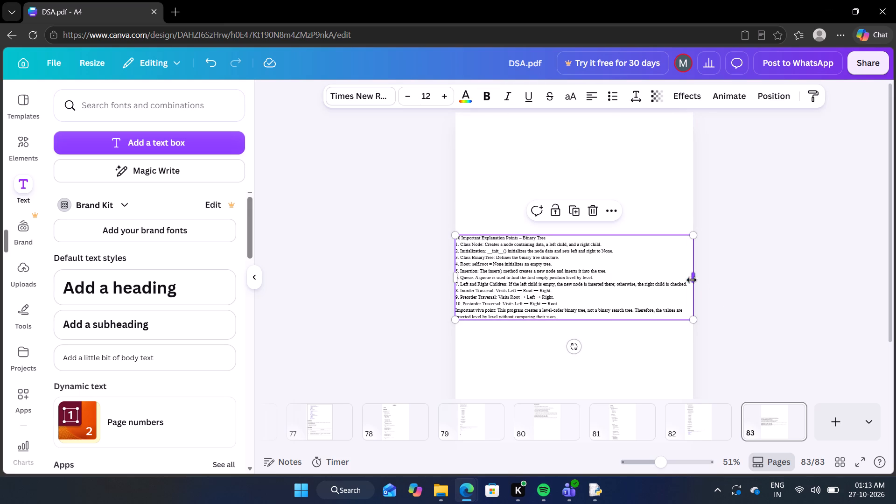
left_click_drag(692, 280, 676, 288)
left_click_drag(577, 273, 593, 259)
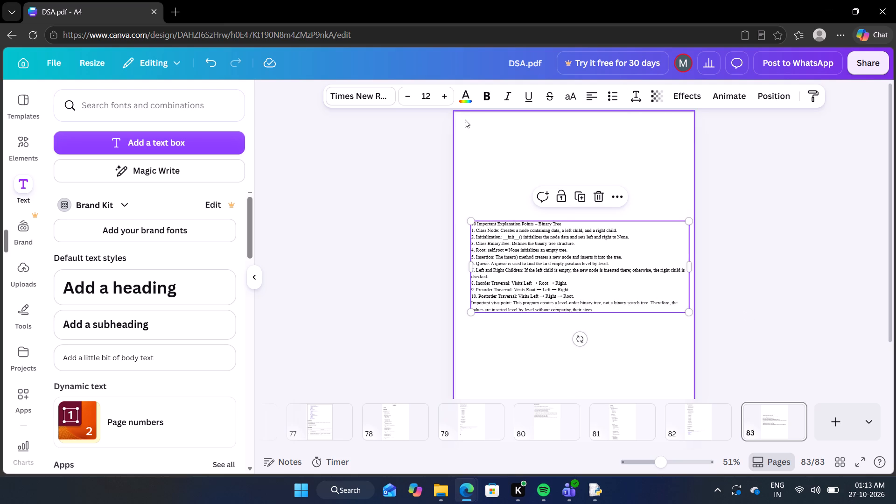
Set the alignment of page 83's explanation text to justified.
left_click(595, 90)
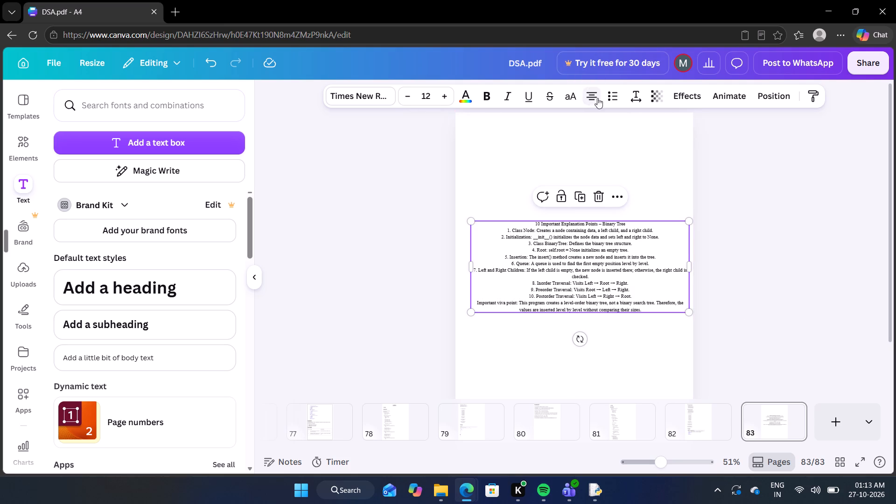
left_click(592, 96)
left_click(592, 96)
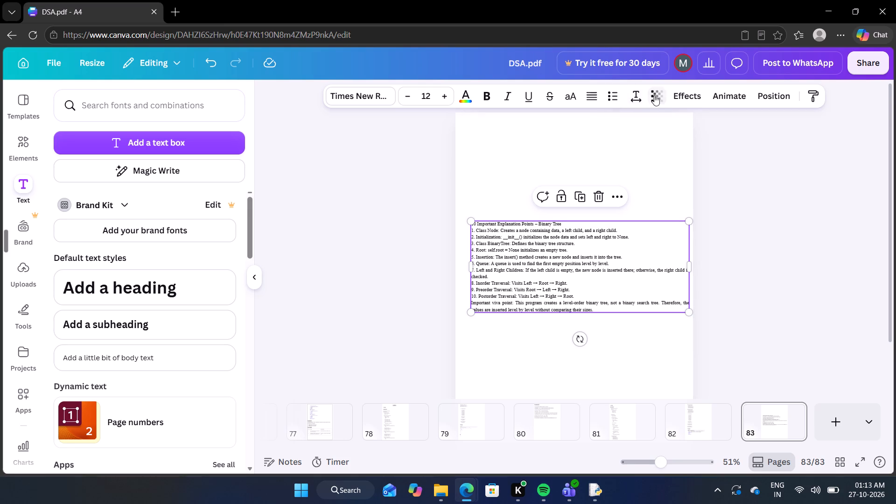
Set the line spacing of page 83's explanation text to 2.09.
left_click(635, 100)
left_click(637, 185)
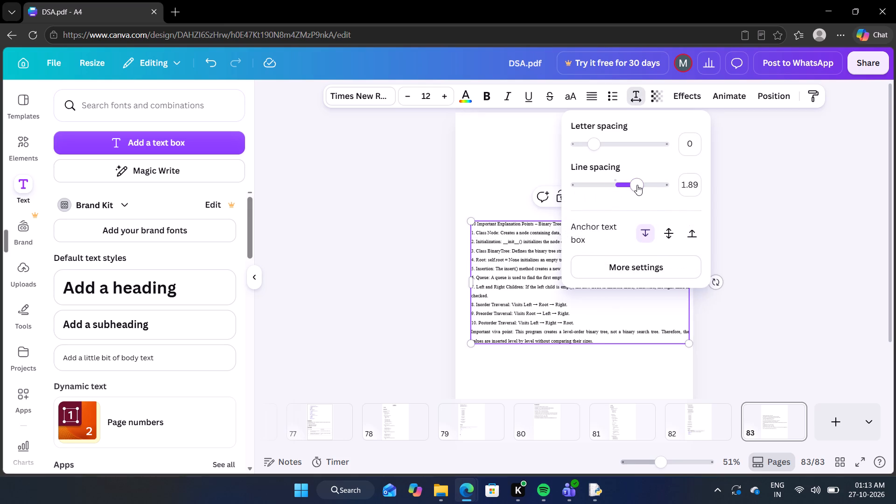
left_click(646, 188)
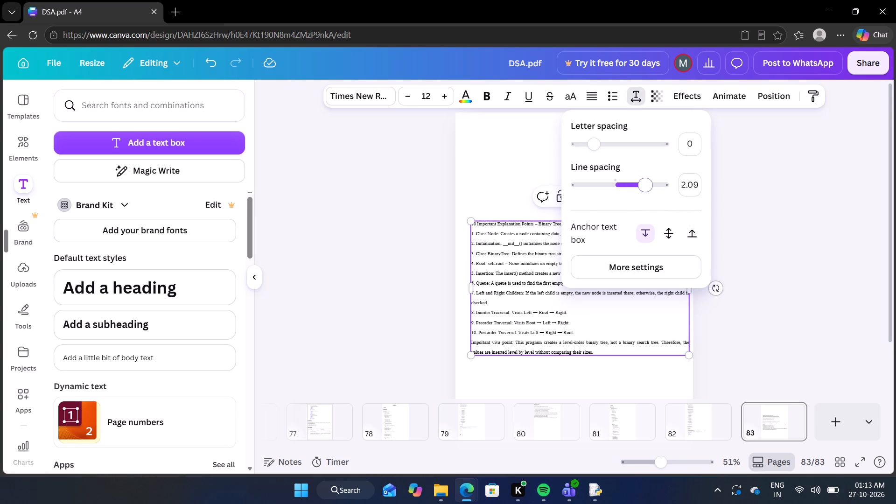
left_click(470, 197)
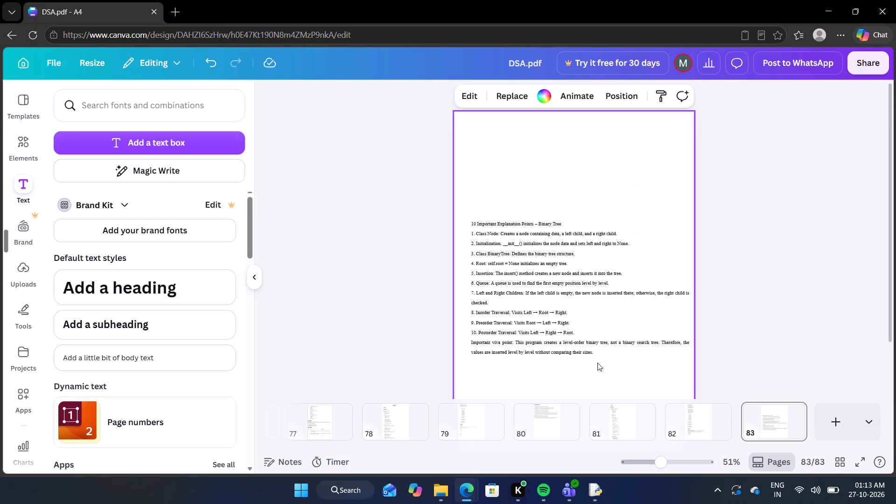
Delete the closing "Important viva point" paragraph from page 83's explanation text.
double_click(598, 357)
double_click(598, 353)
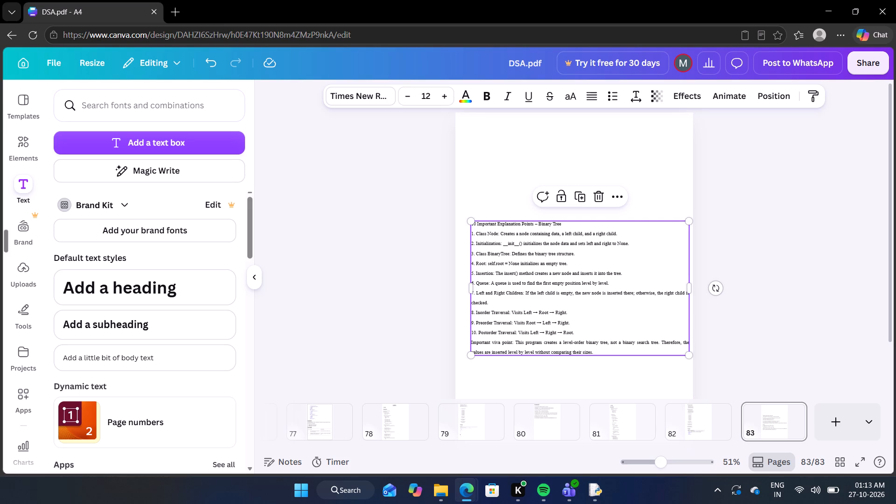
left_click(598, 353)
left_click_drag(598, 353, 474, 345)
key("BackSpace")
key("BackSpace")
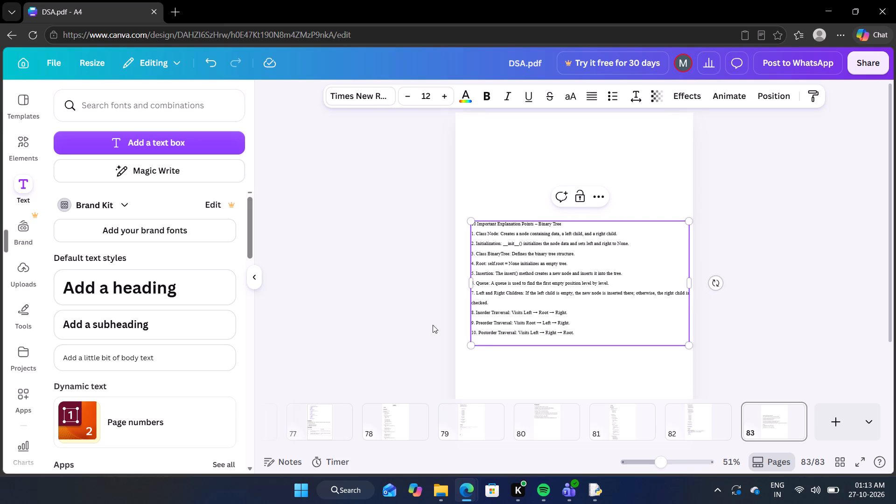
left_click(331, 262)
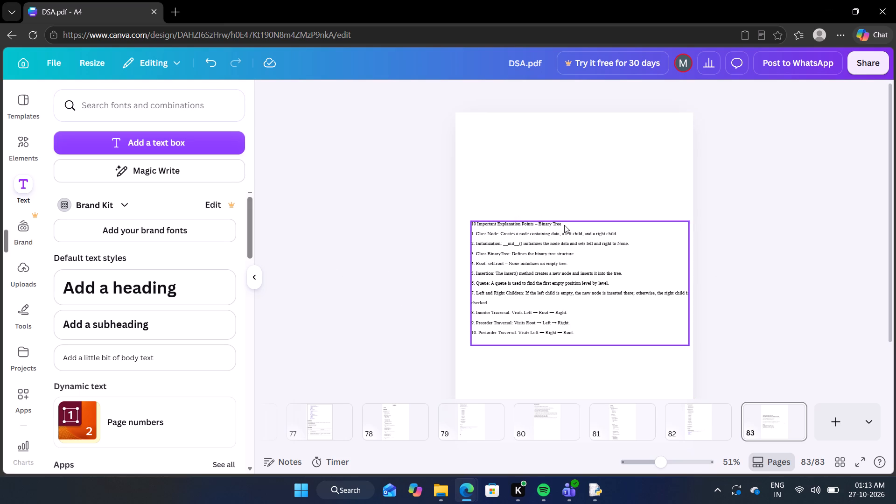
Delete the title line "10 Important Explanation Points – Binary Tree" from page 83's explanation text.
left_click(565, 225)
double_click(565, 226)
key("BackSpace")
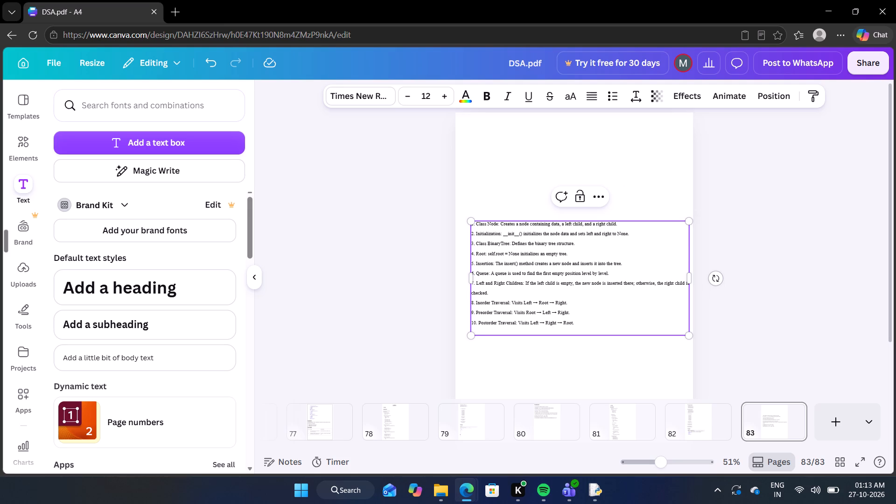
left_click(469, 165)
Move the explanation text box up near the top of page 83, leaving heading space, and narrow its right side.
left_click_drag(507, 257, 500, 224)
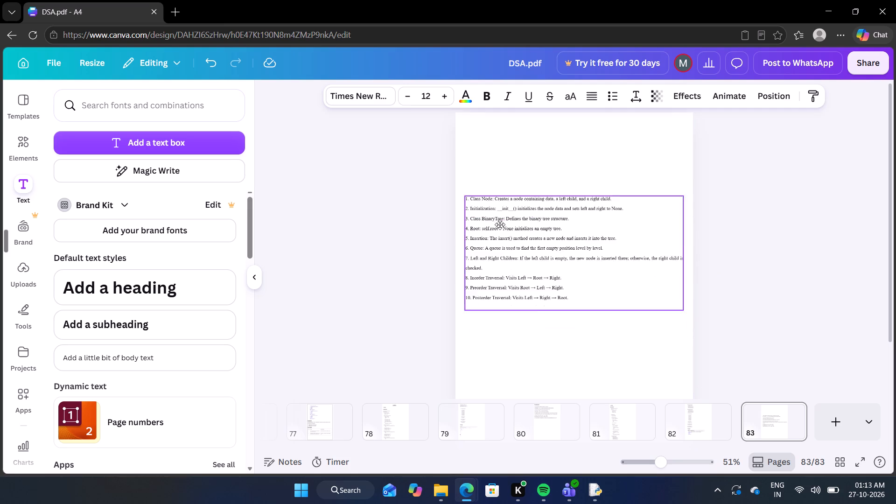
left_click_drag(500, 224, 502, 194)
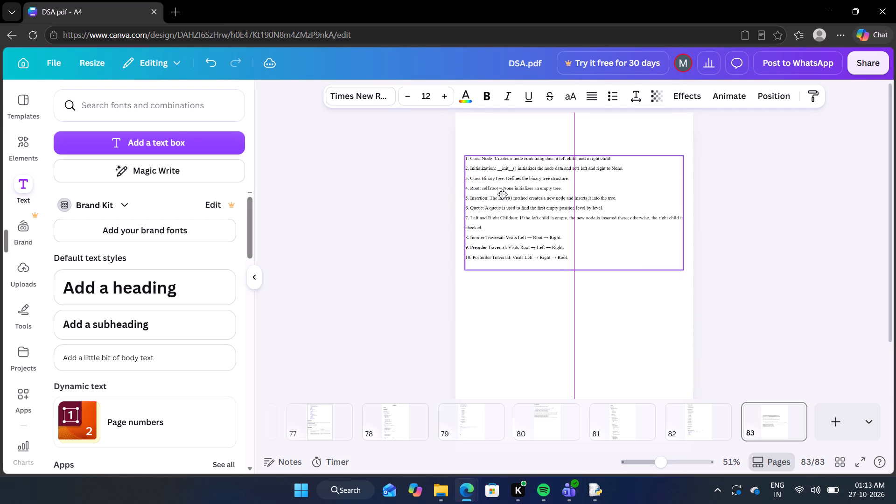
left_click_drag(502, 194, 503, 195)
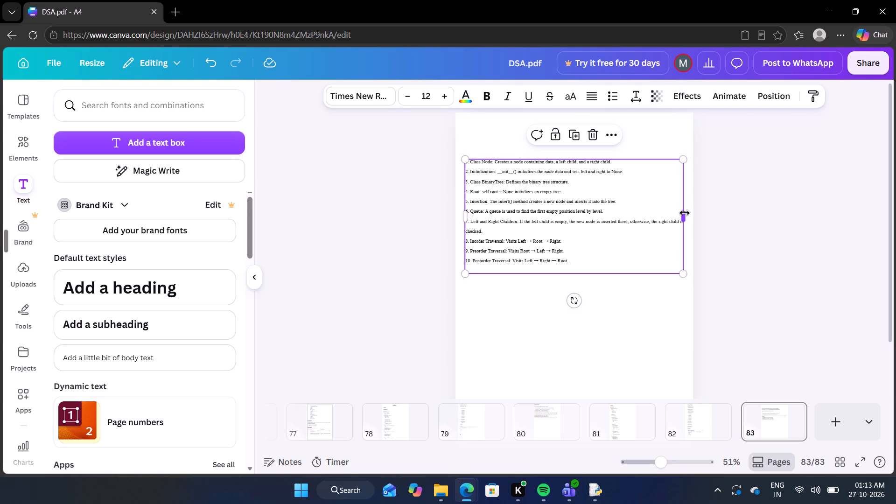
left_click_drag(684, 222, 663, 226)
left_click(739, 222)
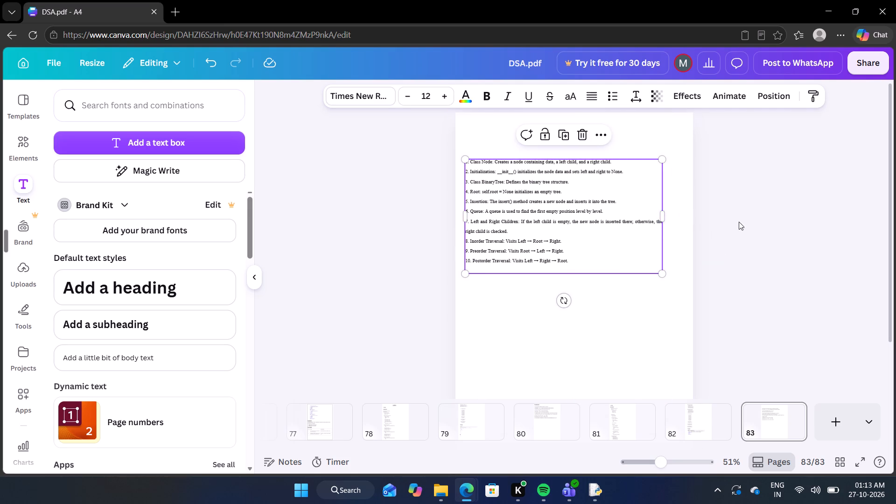
Set the font size of page 83's explanation text to 13.
left_click(499, 195)
left_click(443, 99)
left_click(357, 197)
left_click(513, 232)
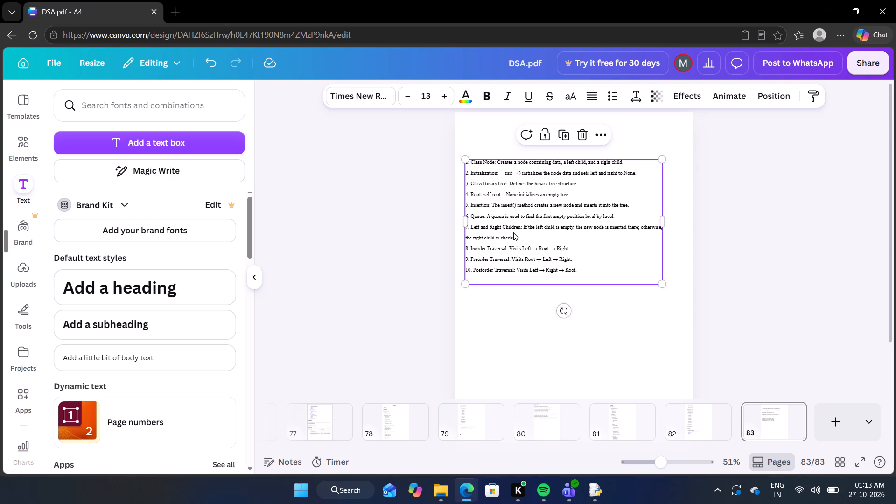
Copy the "Explanation:" heading from page 80 to page 83 and align it just above the numbered points.
left_click(549, 414)
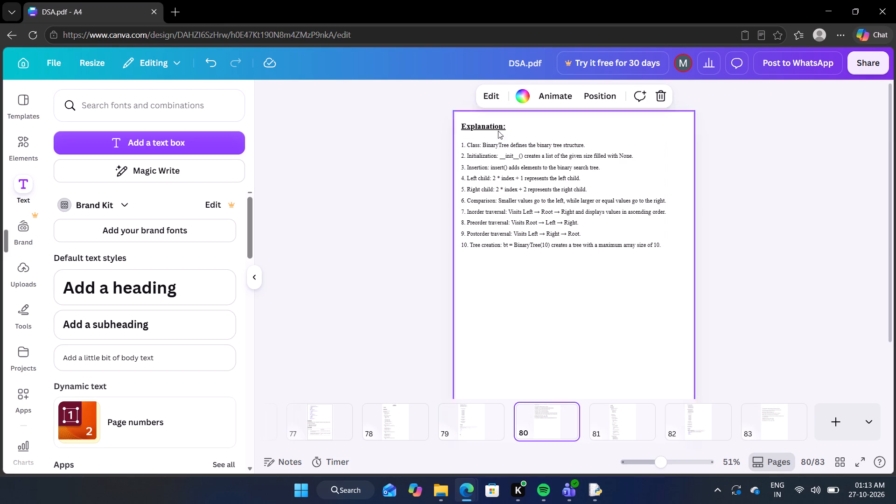
left_click(497, 126)
key("ctrl+c")
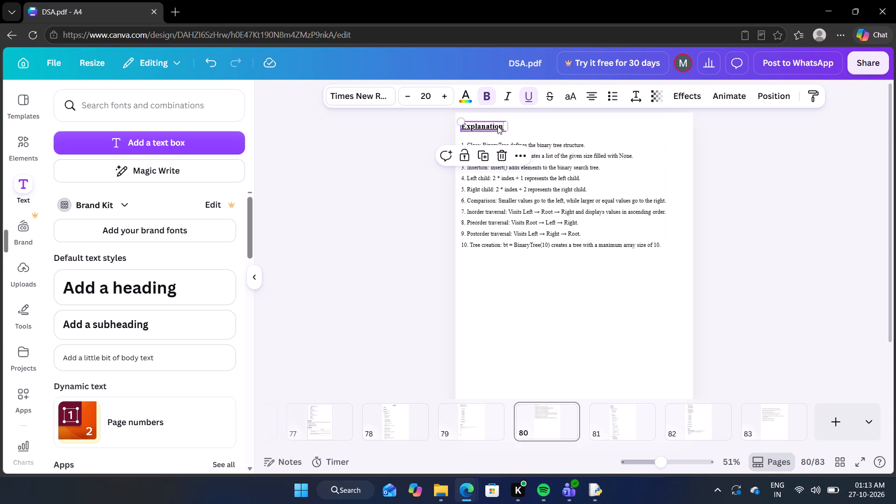
left_click(776, 427)
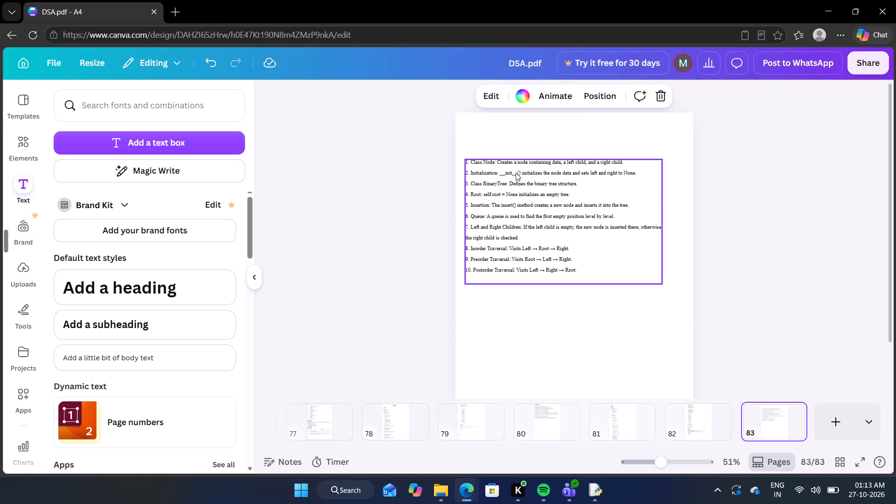
key("ctrl+v")
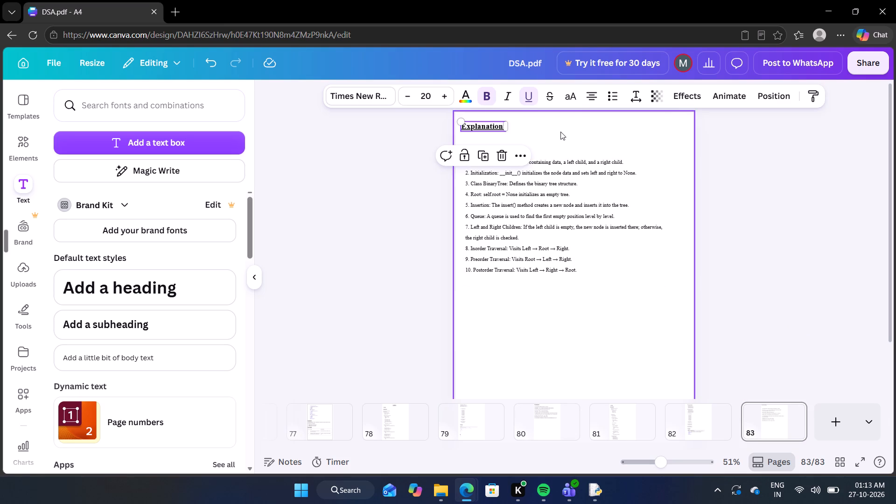
left_click(560, 132)
left_click_drag(490, 126, 497, 138)
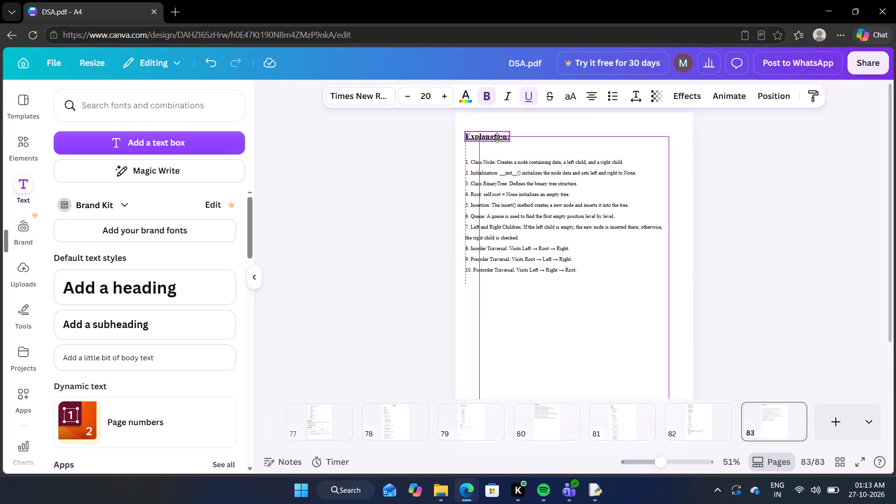
left_click_drag(497, 138, 497, 139)
left_click(324, 265)
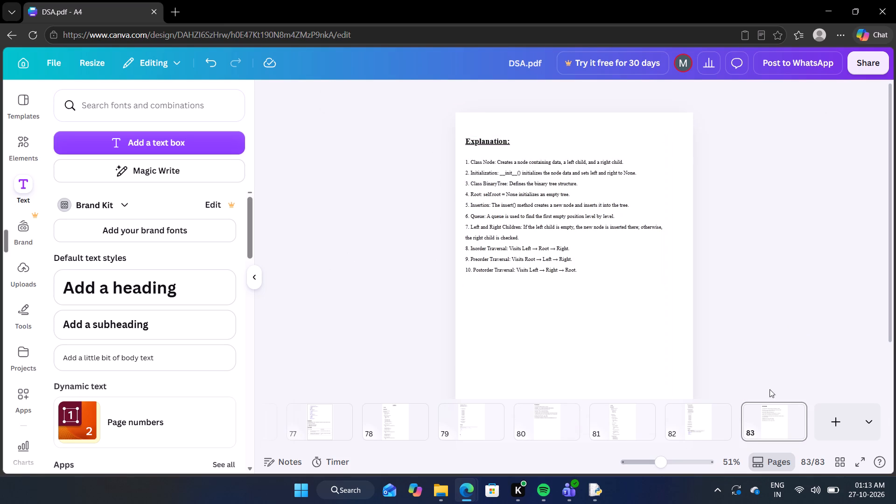
Add a blank page 84 after page 83.
left_click(837, 420)
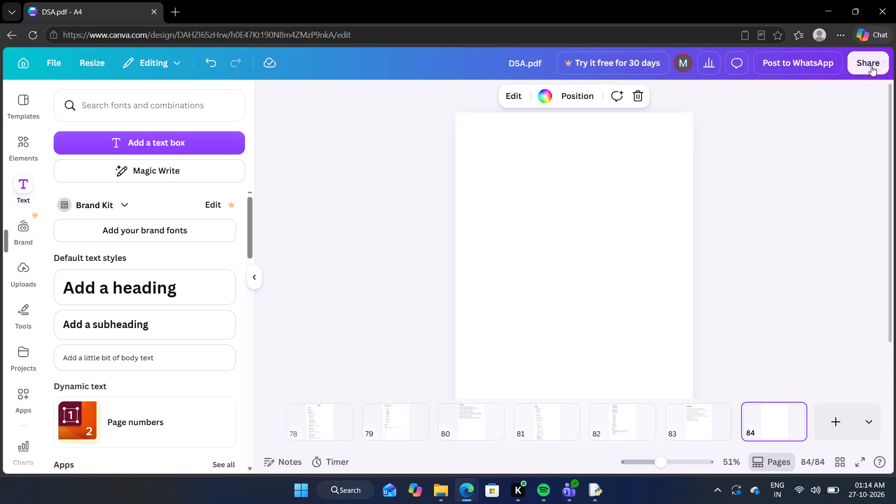
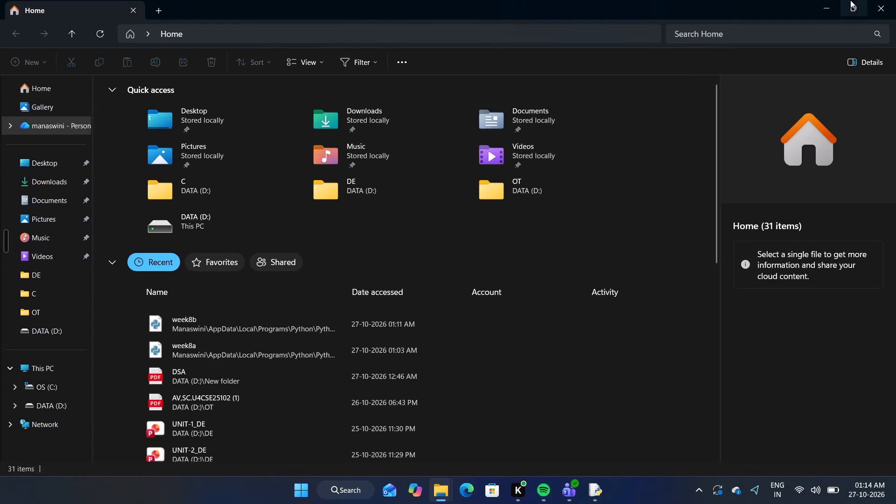
Minimize the File Explorer Home window and bring the desktop into focus.
left_click(825, 4)
left_click(771, 49)
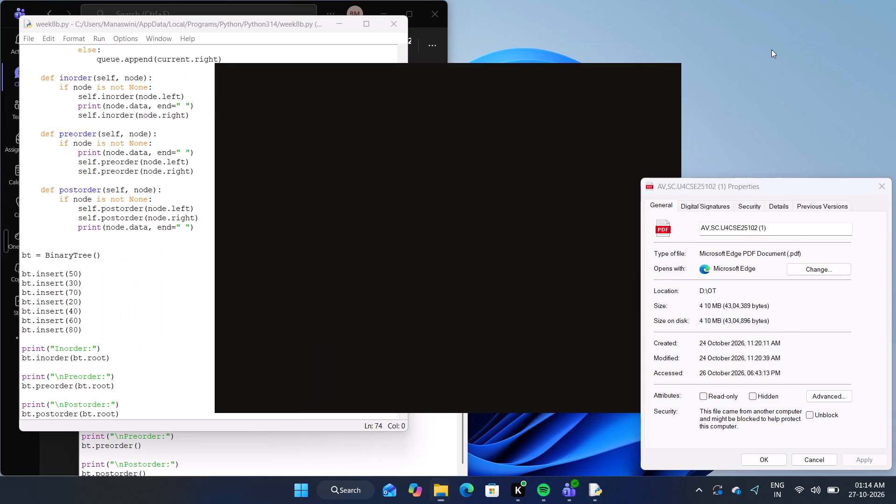
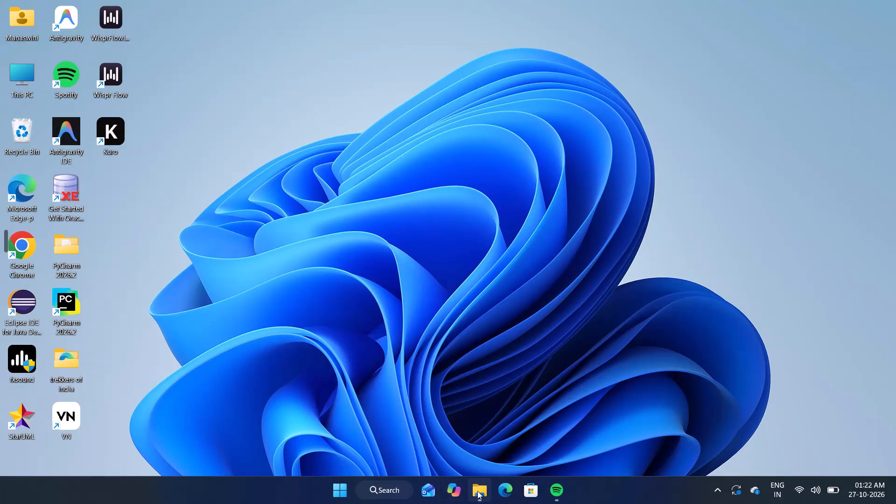
Bring the File Explorer Home window back up and close it.
left_click(477, 491)
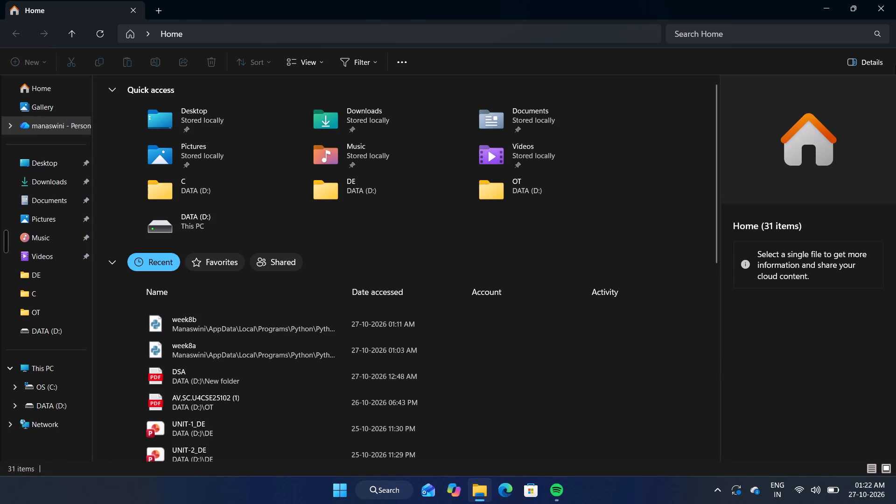
left_click(892, 1)
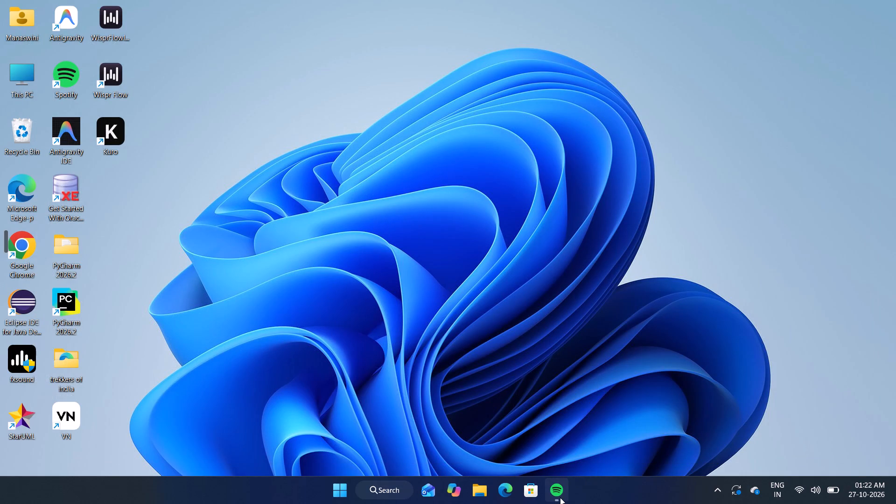
Switch to Spotify and close its window.
left_click(560, 497)
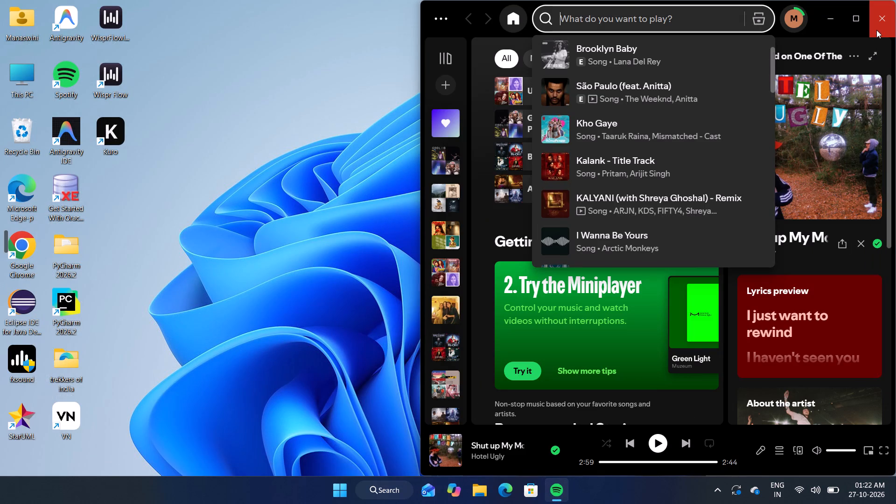
left_click(876, 25)
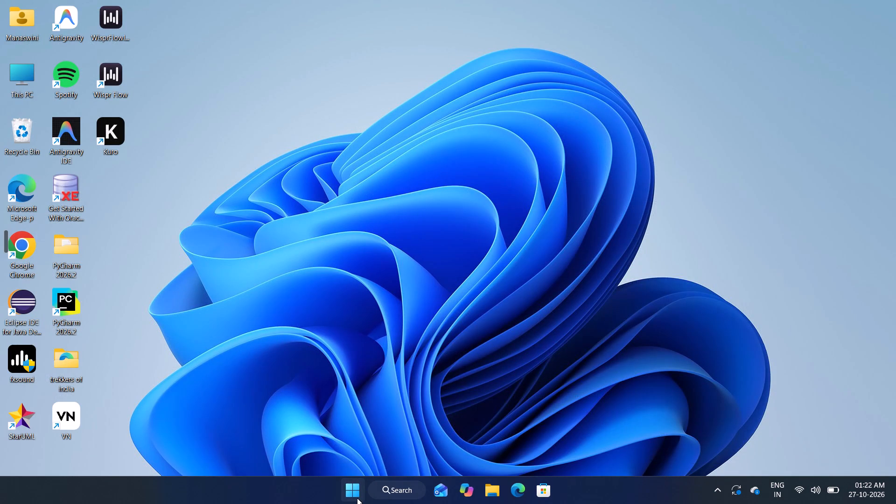
Open the computer's power options from the Windows desktop.
left_click(357, 498)
left_click(525, 449)
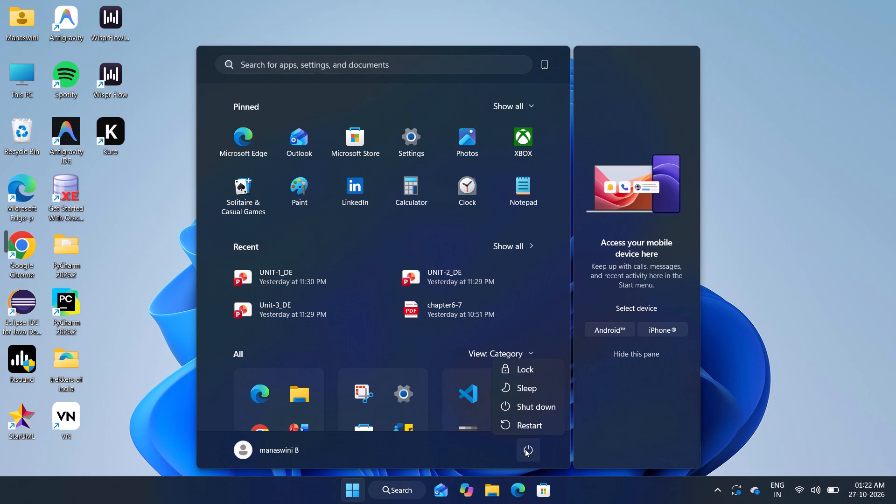